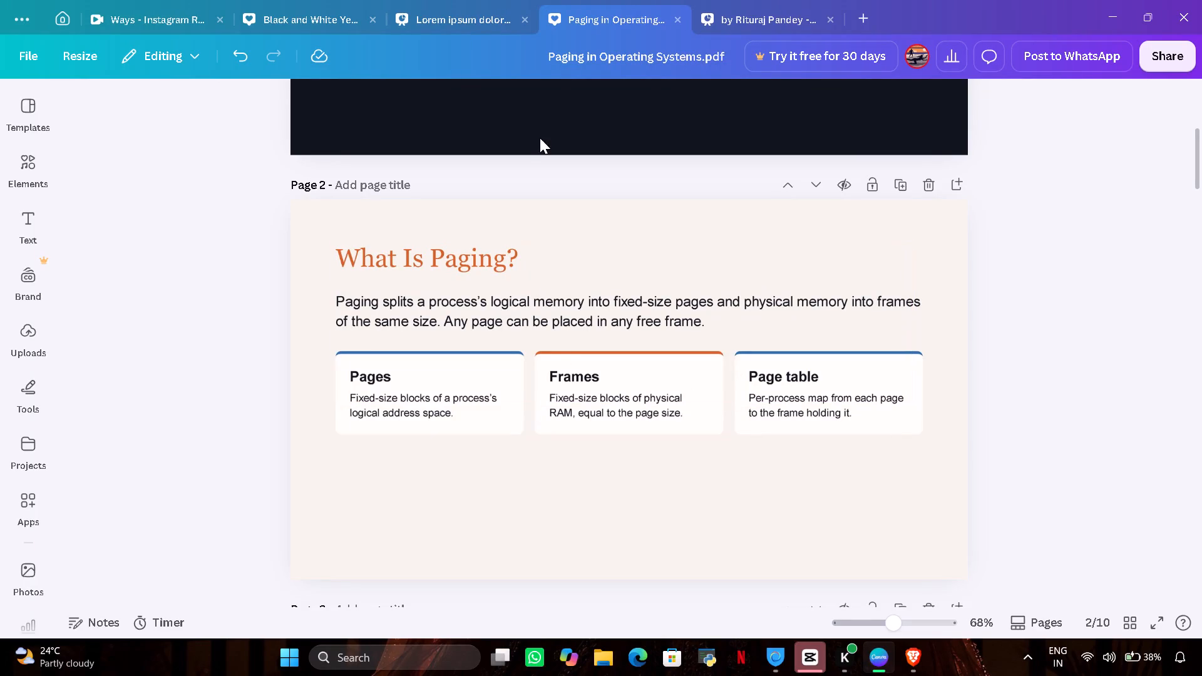
Switch to the blue-grey template presentation and add a body text box to slide 4, "What is Paging?".
{"action": "left_click", "coordinate": [749, 1]}
{"action": "left_click", "coordinate": [737, 16]}
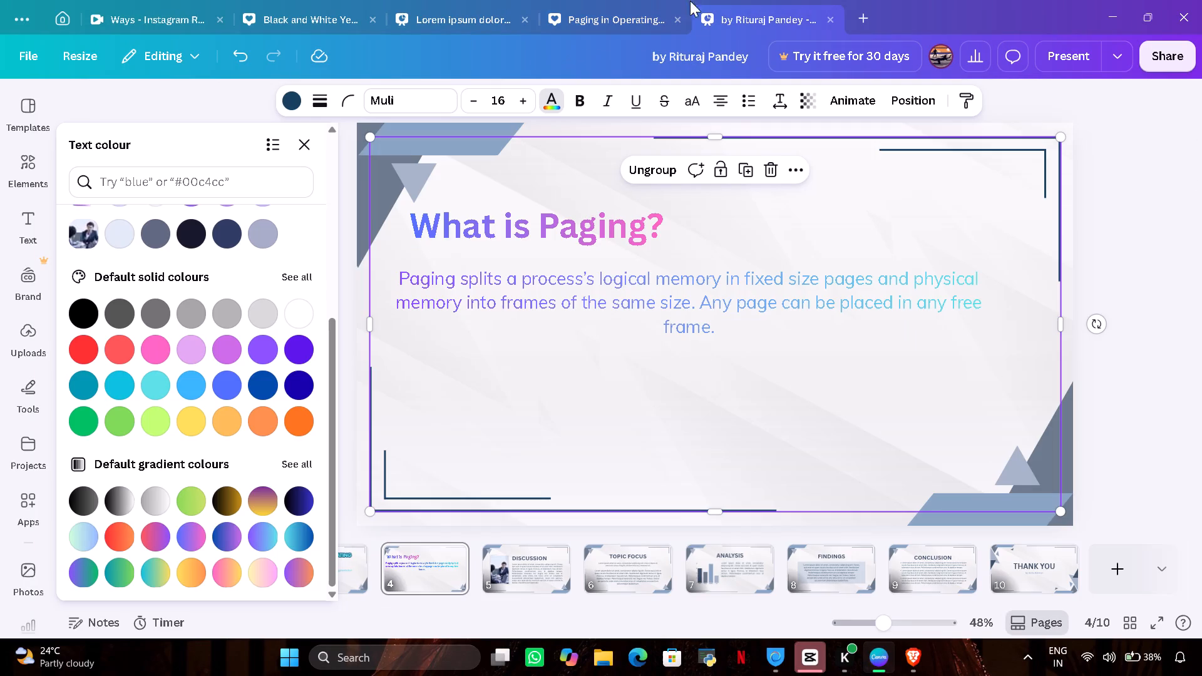
{"action": "left_click", "coordinate": [307, 148]}
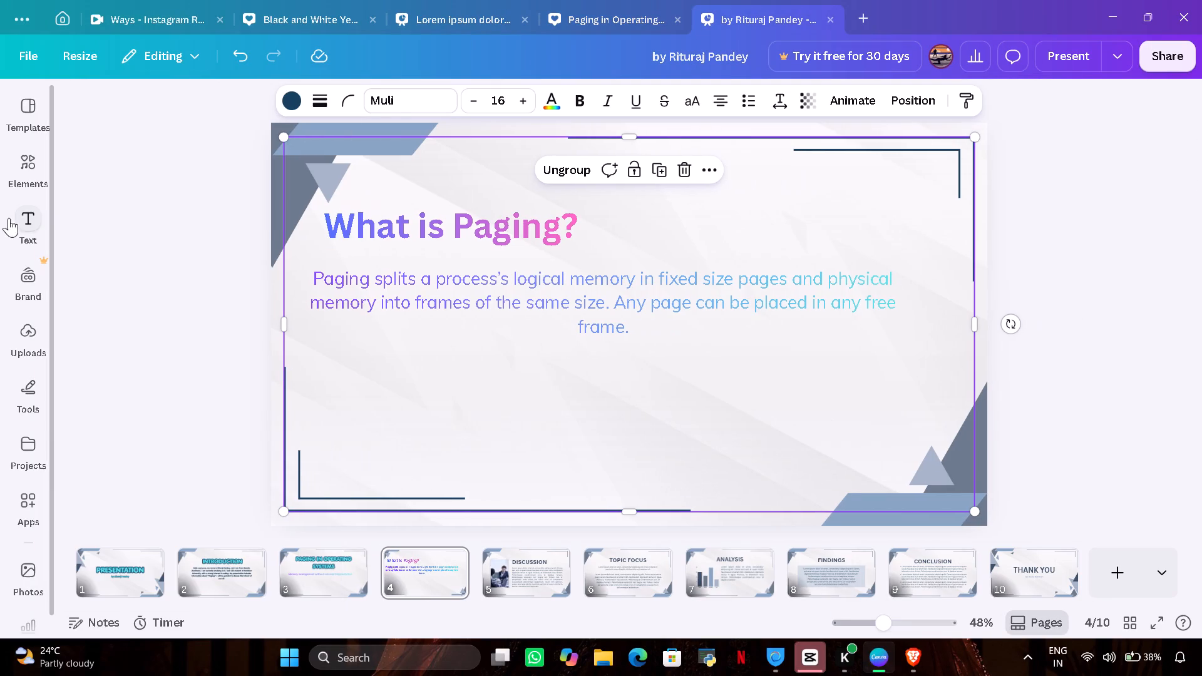
{"action": "left_click", "coordinate": [23, 225]}
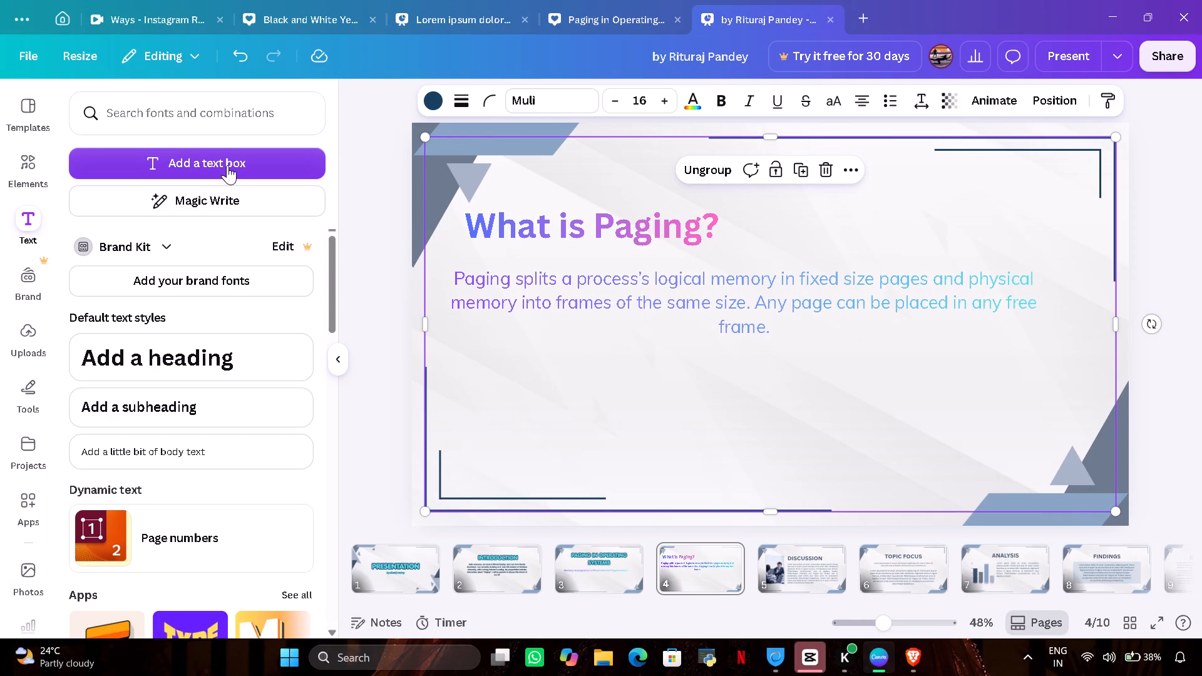
{"action": "left_click", "coordinate": [227, 178]}
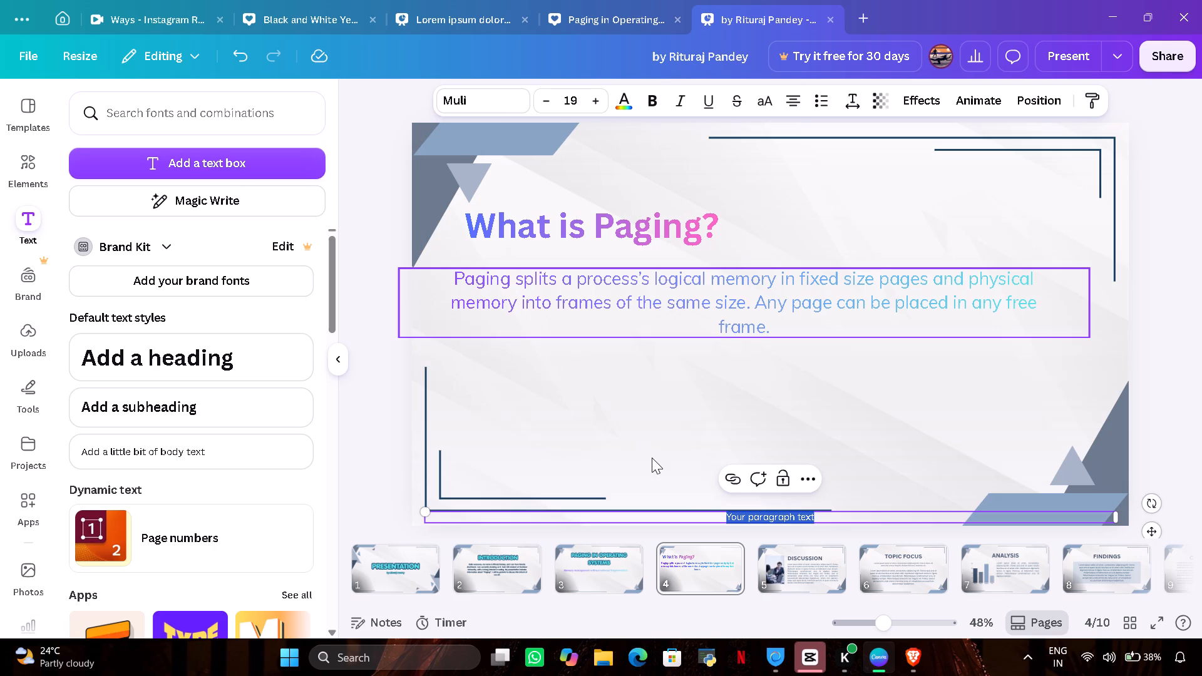
{"action": "left_click", "coordinate": [652, 458]}
{"action": "left_click", "coordinate": [347, 356]}
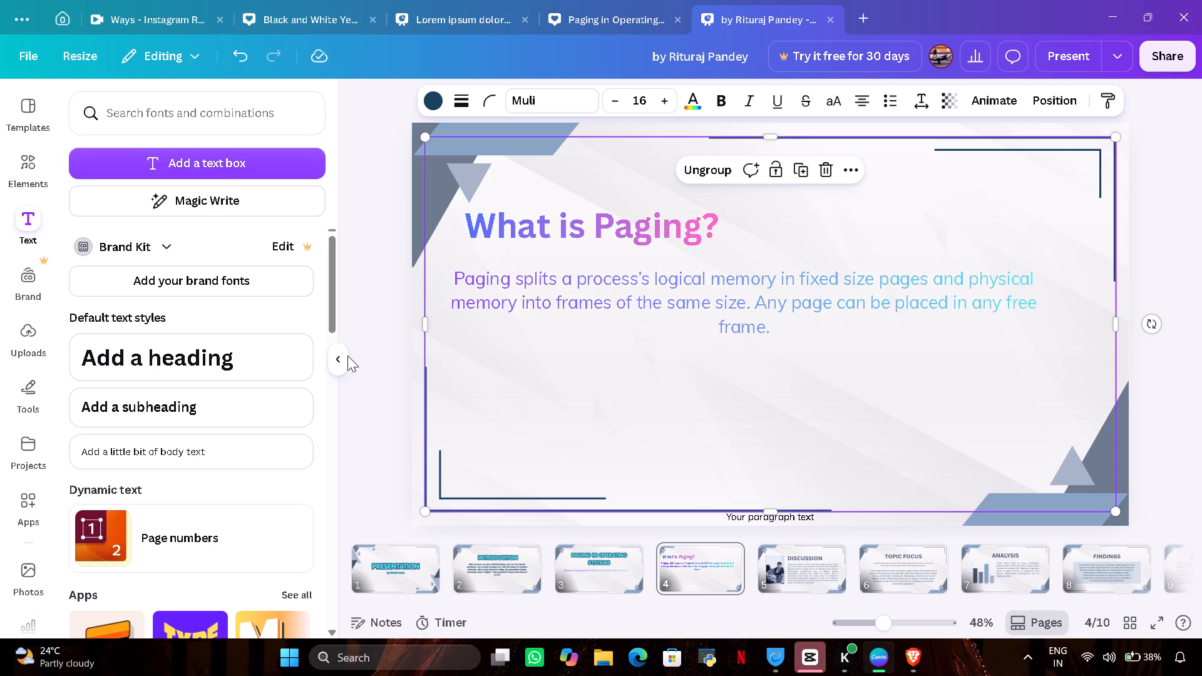
{"action": "left_click", "coordinate": [344, 356]}
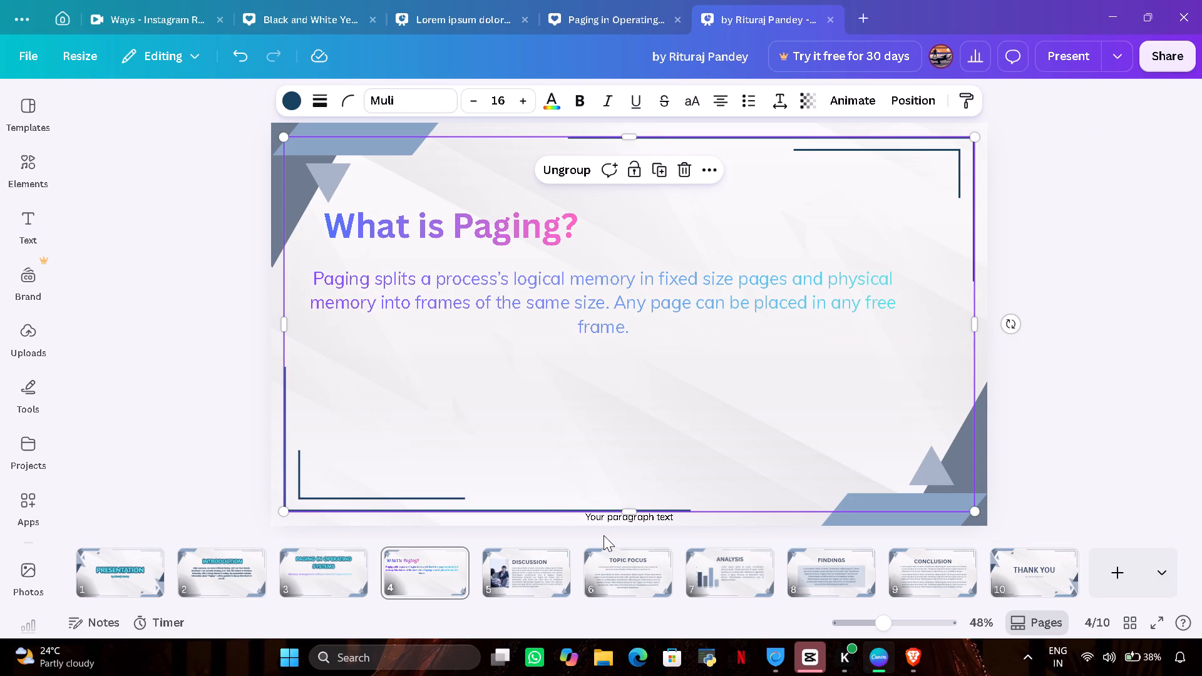
Move the new text box below the paging paragraph and narrow it to about a third of the slide's width.
{"action": "left_click_drag", "start_coordinate": [600, 523], "coordinate": [521, 381]}
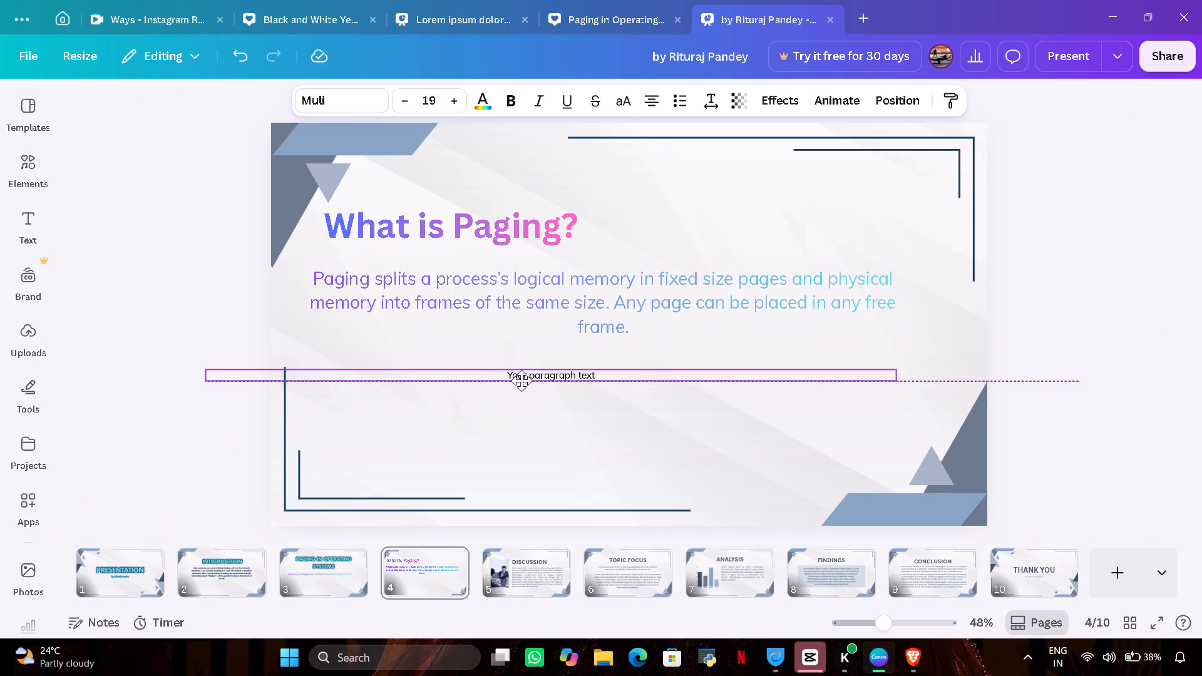
{"action": "left_click_drag", "start_coordinate": [521, 381], "coordinate": [535, 386]}
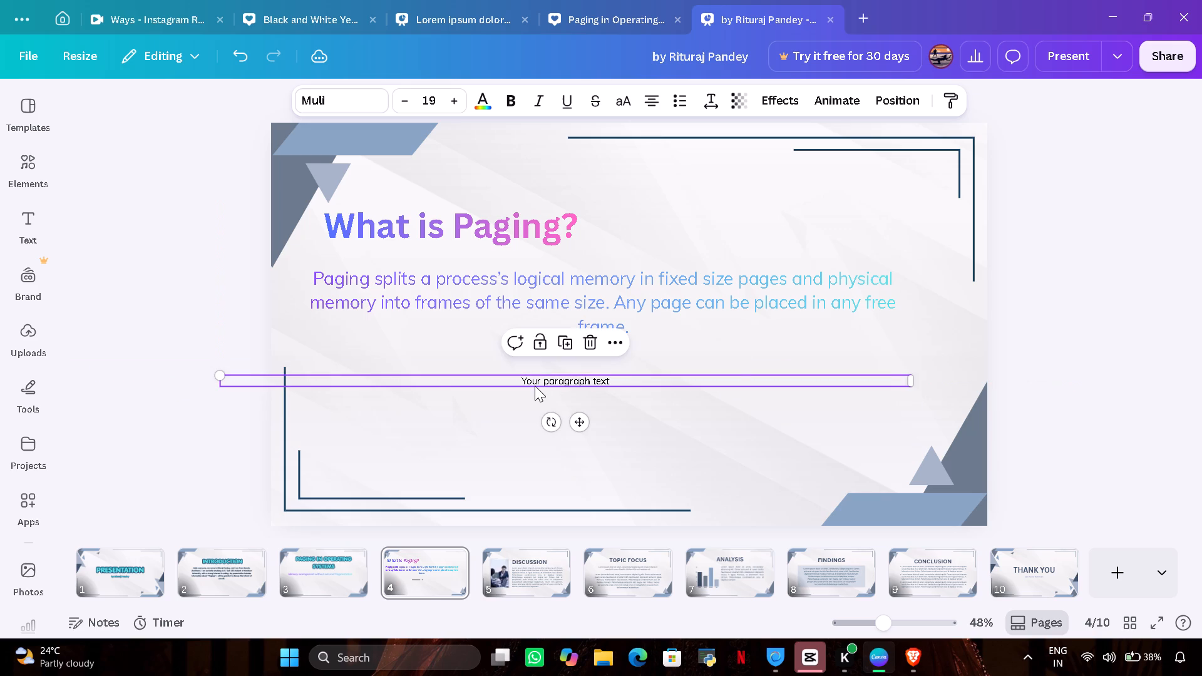
{"action": "left_click_drag", "start_coordinate": [913, 377], "coordinate": [708, 379]}
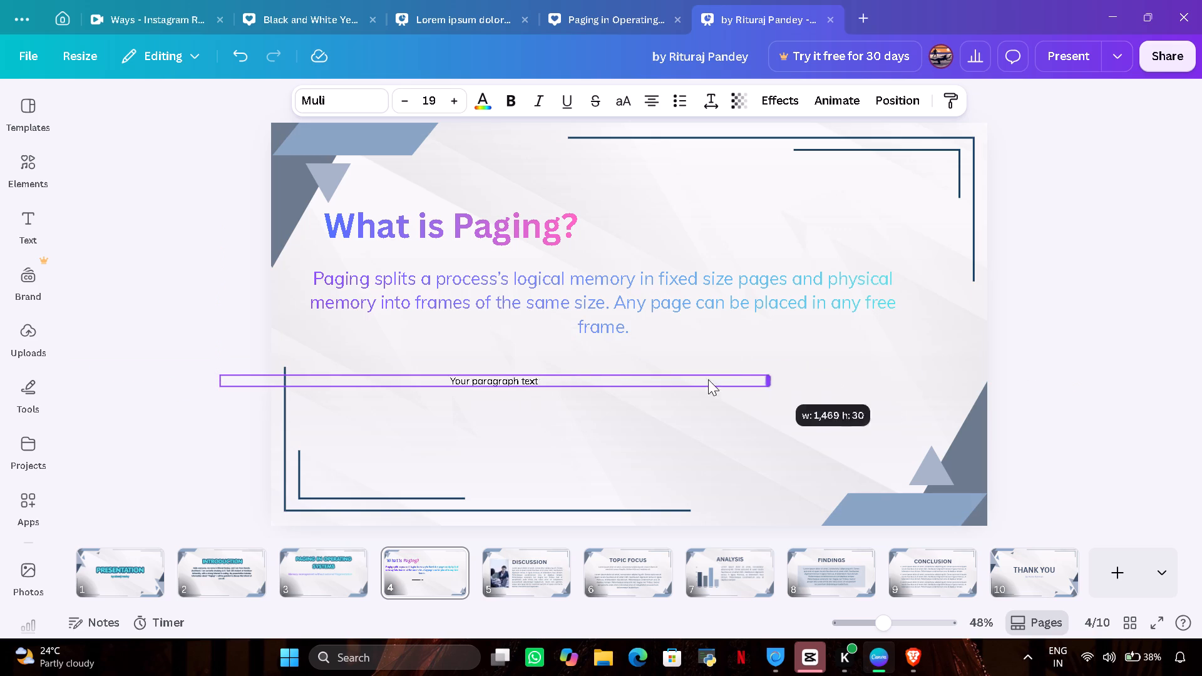
{"action": "left_click_drag", "start_coordinate": [708, 379], "coordinate": [576, 372]}
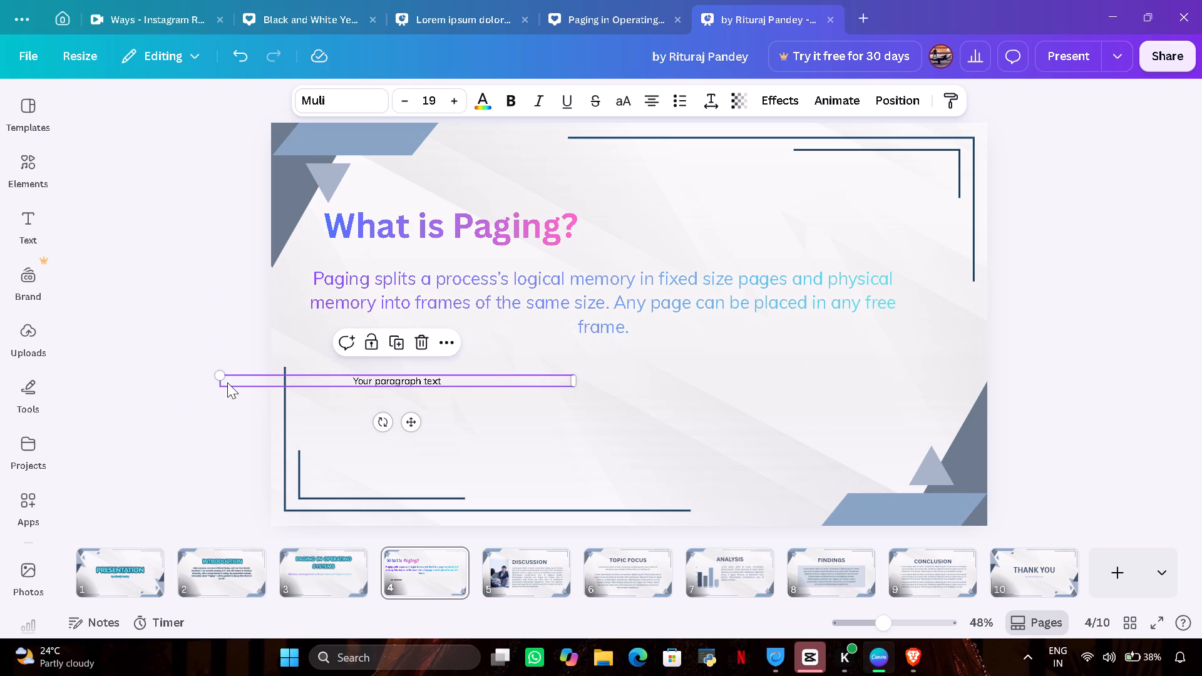
{"action": "left_click_drag", "start_coordinate": [218, 380], "coordinate": [348, 372]}
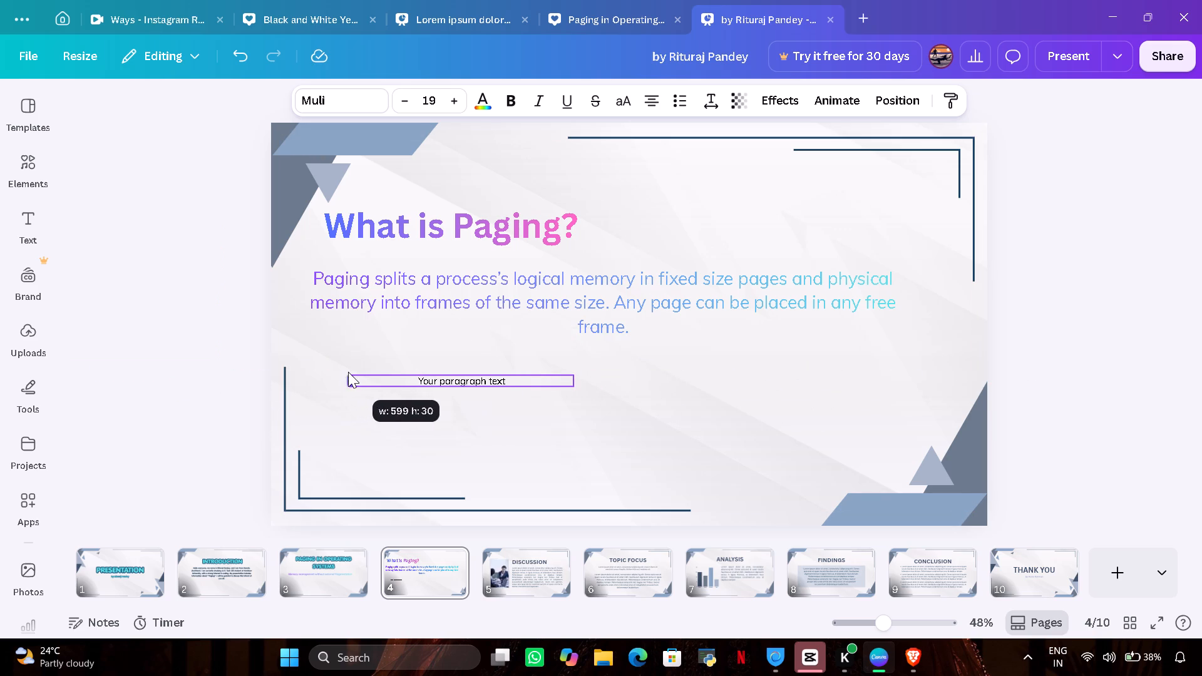
{"action": "left_click_drag", "start_coordinate": [348, 372], "coordinate": [334, 373]}
Clear the placeholder text "Your paragraph text" from the new text box.
{"action": "double_click", "coordinate": [498, 377]}
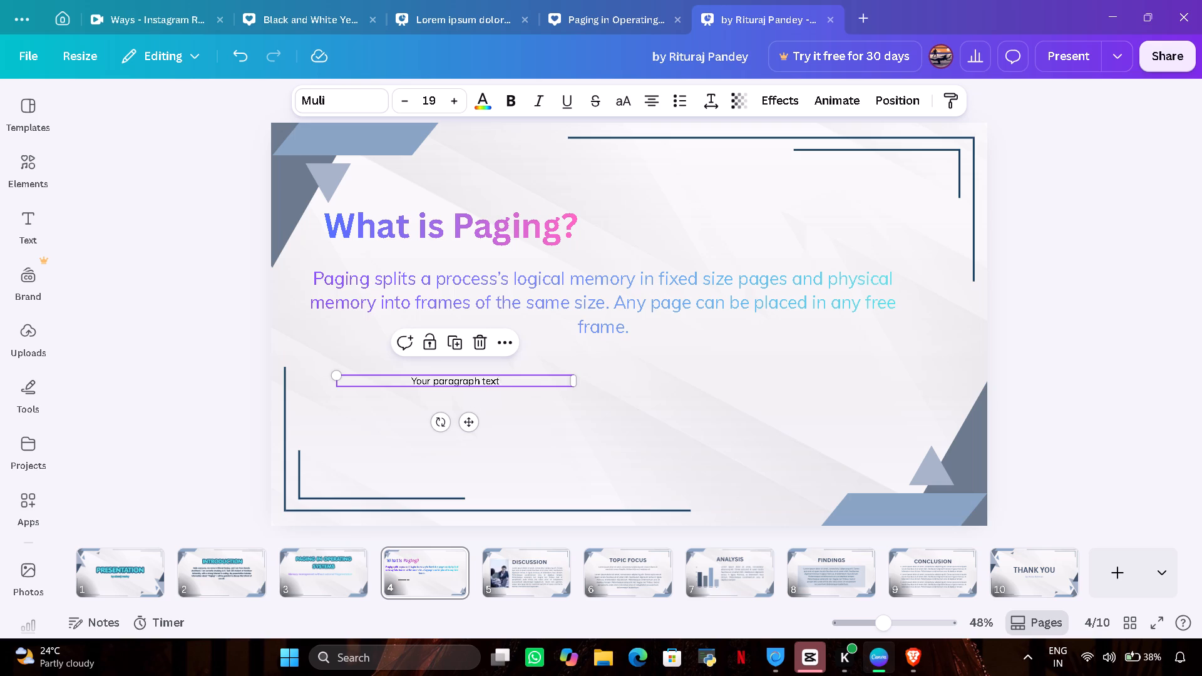
{"action": "left_click", "coordinate": [498, 377]}
{"action": "key", "text": "BackSpace"}
{"action": "key", "text": "BackSpace"}
{"action": "key", "text": "BackSpace"}
{"action": "key", "text": "BackSpace"}
{"action": "key", "text": "BackSpace"}
{"action": "key", "text": "BackSpace"}
{"action": "key", "text": "BackSpace"}
{"action": "key", "text": "BackSpace"}
{"action": "key", "text": "BackSpace"}
{"action": "key", "text": "BackSpace"}
{"action": "key", "text": "BackSpace"}
{"action": "key", "text": "BackSpace"}
{"action": "key", "text": "BackSpace"}
{"action": "key", "text": "BackSpace"}
{"action": "key", "text": "BackSpace"}
{"action": "key", "text": "BackSpace"}
{"action": "key", "text": "BackSpace"}
{"action": "key", "text": "BackSpace"}
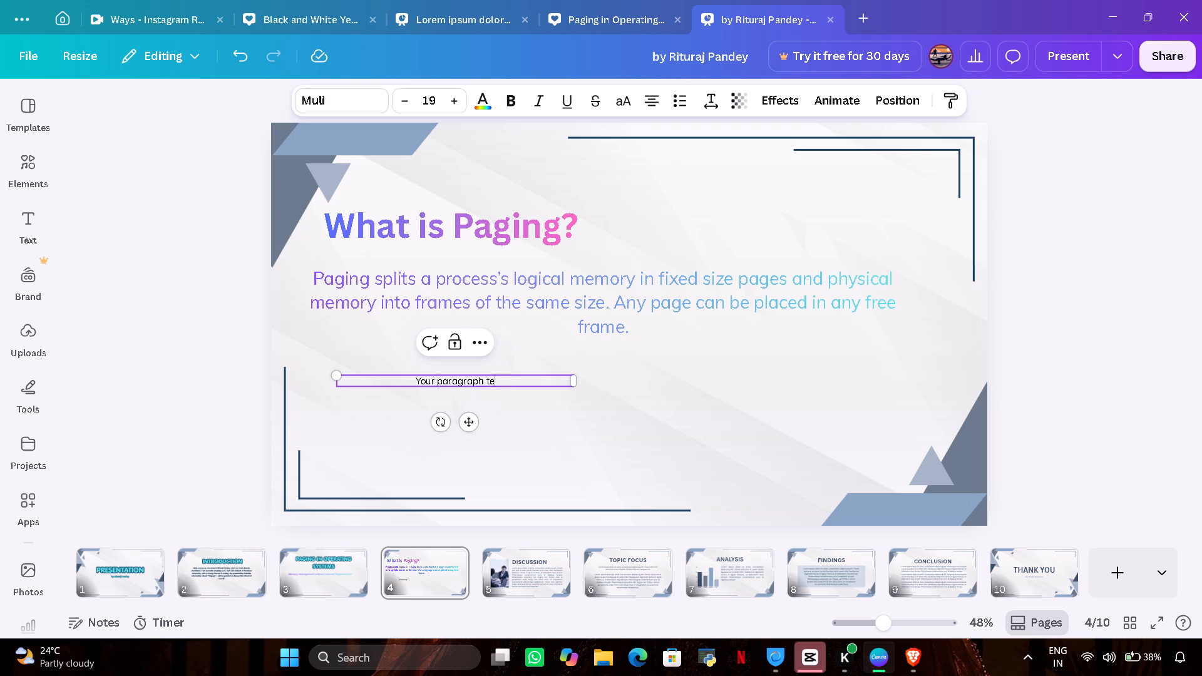
{"action": "key", "text": "BackSpace"}
{"action": "key", "text": "BackSpace"}
{"action": "key", "text": "BackSpace"}
{"action": "key", "text": "BackSpace"}
{"action": "key", "text": "BackSpace"}
Enter the heading "Pages" from the source document in the empty text box, in bold at font size 30.
{"action": "left_click", "coordinate": [628, 5]}
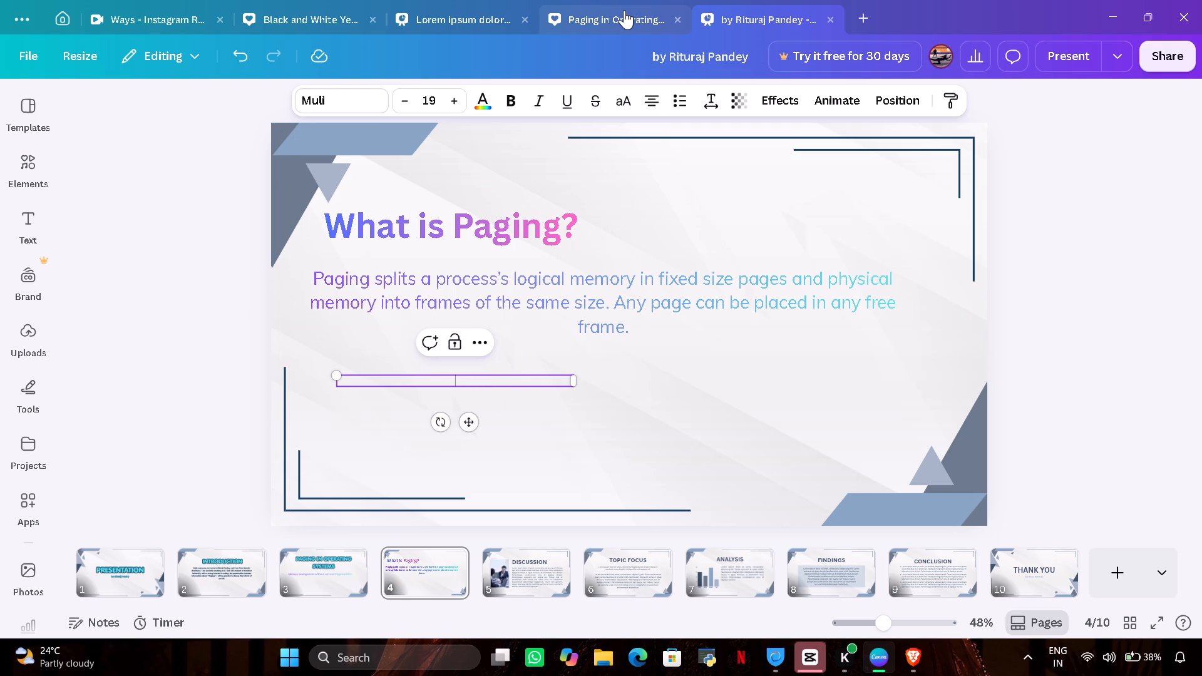
{"action": "left_click", "coordinate": [624, 10]}
{"action": "left_click", "coordinate": [761, 21]}
{"action": "left_click", "coordinate": [511, 100]}
{"action": "triple_click", "coordinate": [452, 101]}
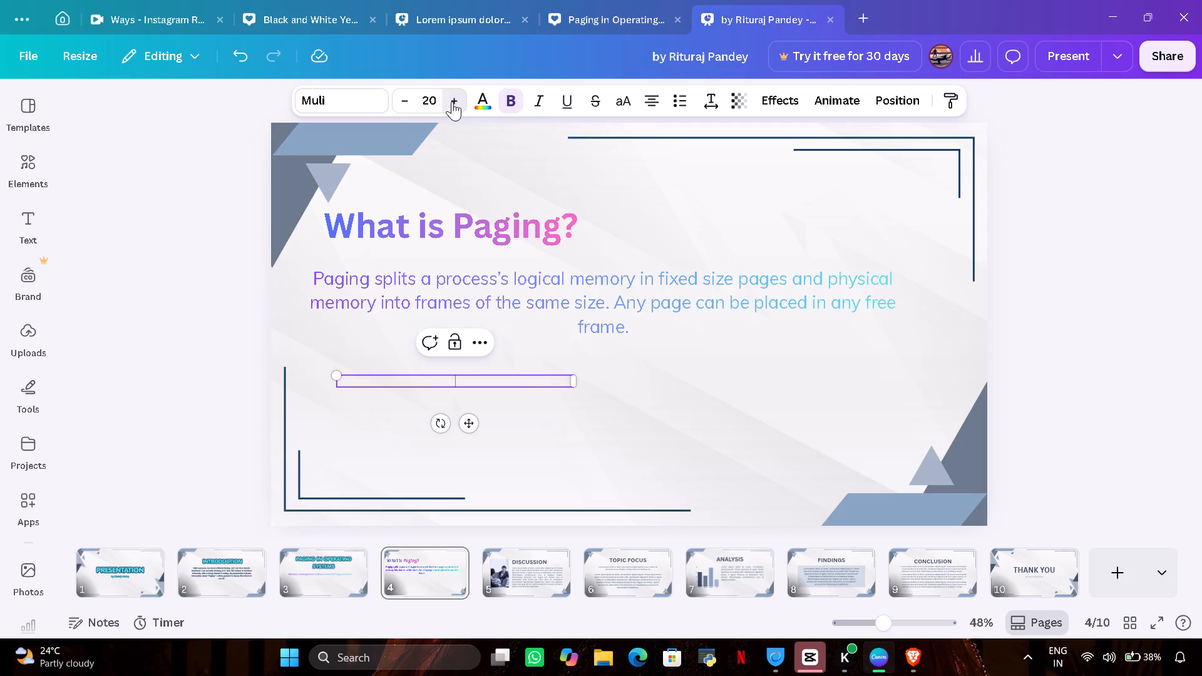
{"action": "triple_click", "coordinate": [452, 101]}
{"action": "type", "text": "Pa"}
{"action": "type", "text": "ges"}
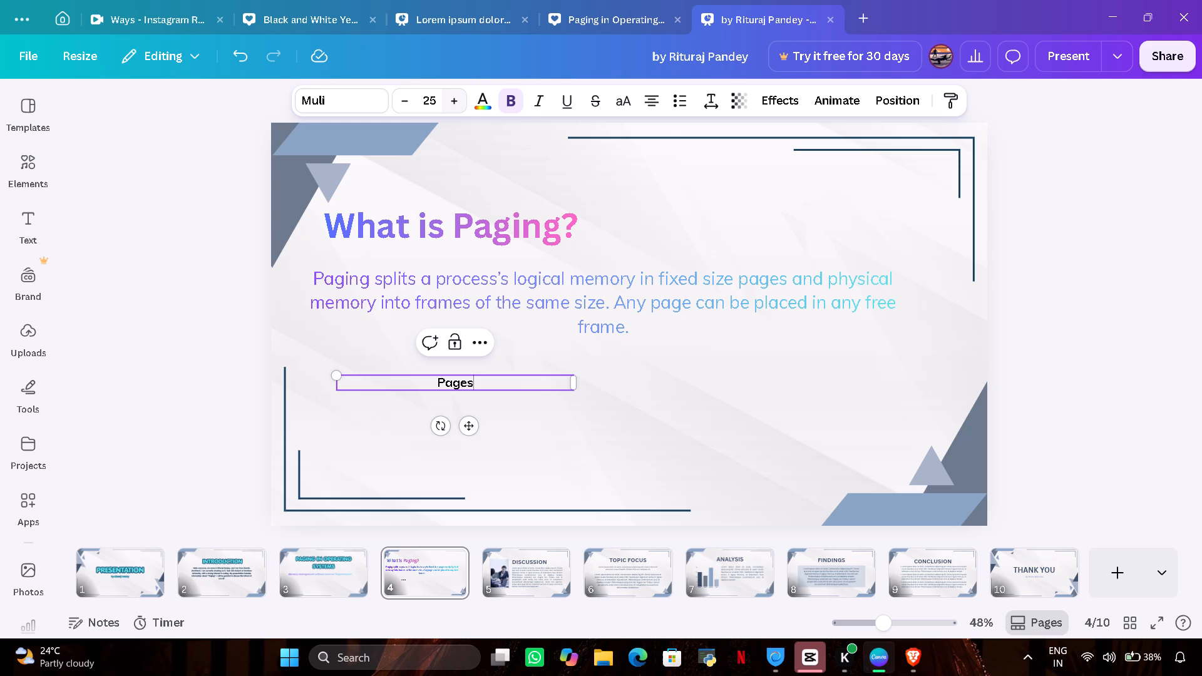
{"action": "triple_click", "coordinate": [460, 100]}
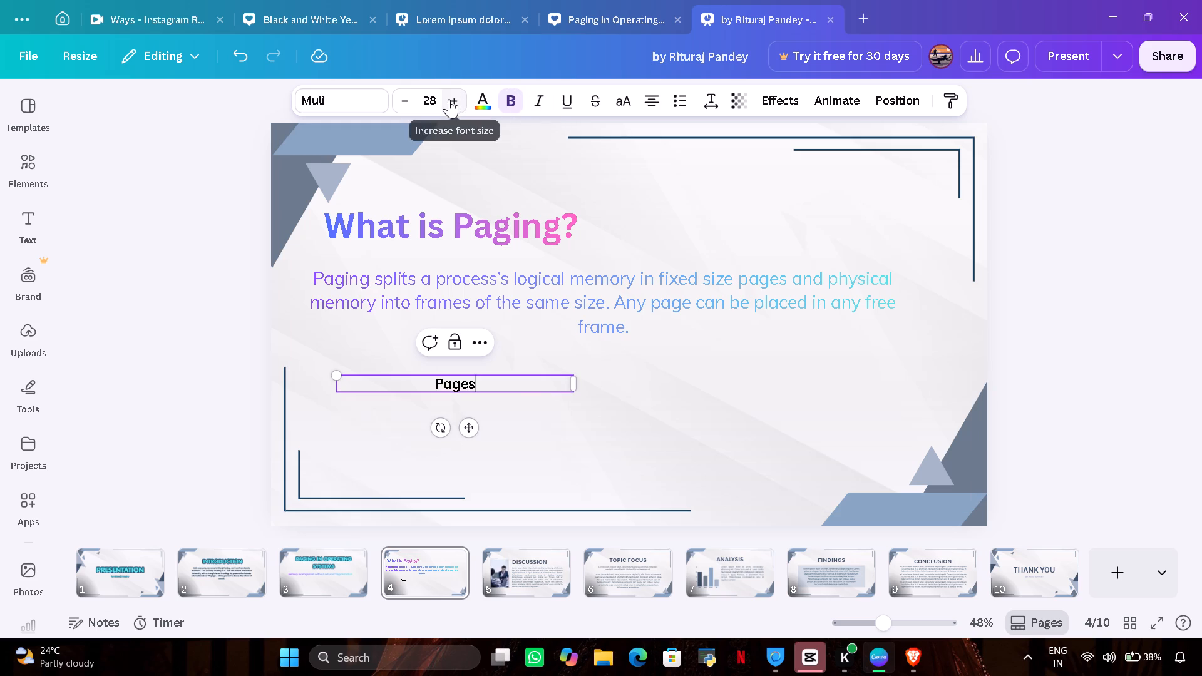
{"action": "left_click", "coordinate": [456, 96]}
{"action": "left_click", "coordinate": [456, 96]}
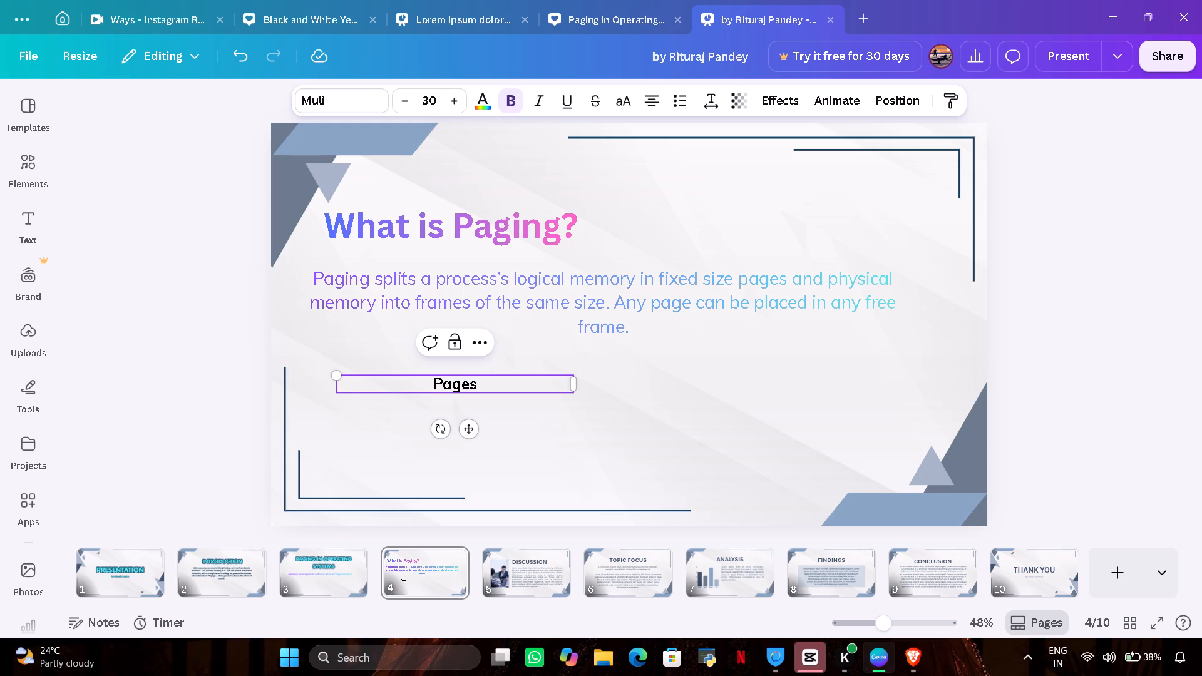
Start a new line under the "Pages" heading and set that line's alignment to left.
{"action": "key", "text": "Return"}
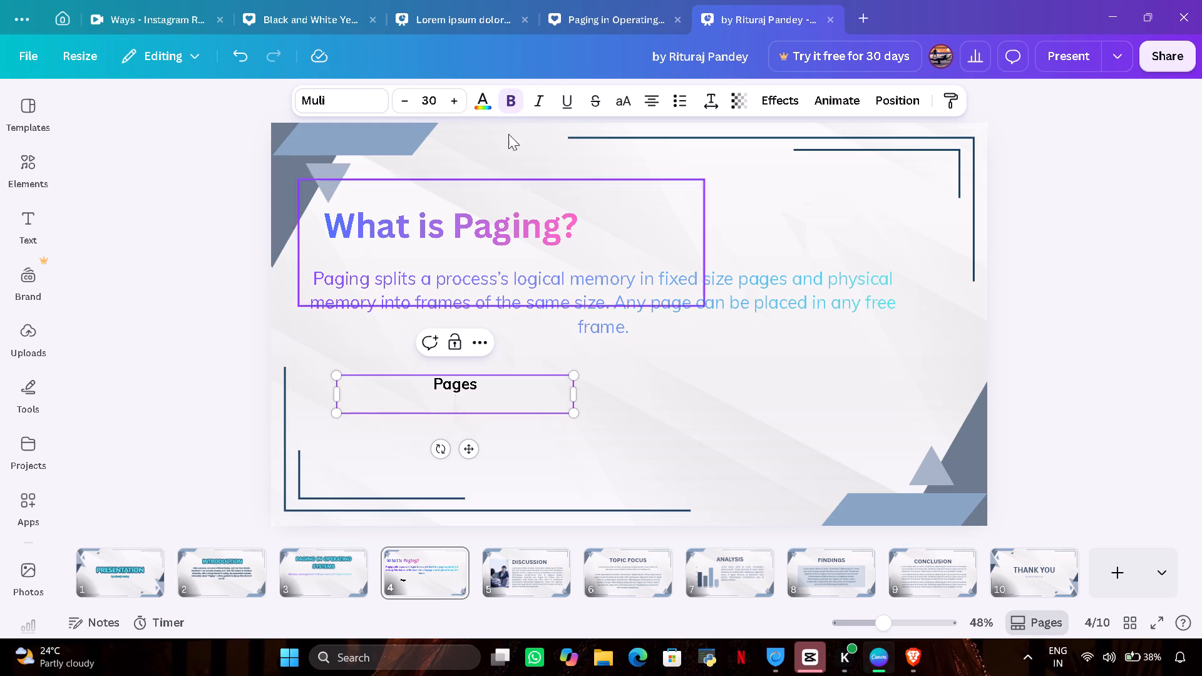
{"action": "left_click", "coordinate": [621, 19]}
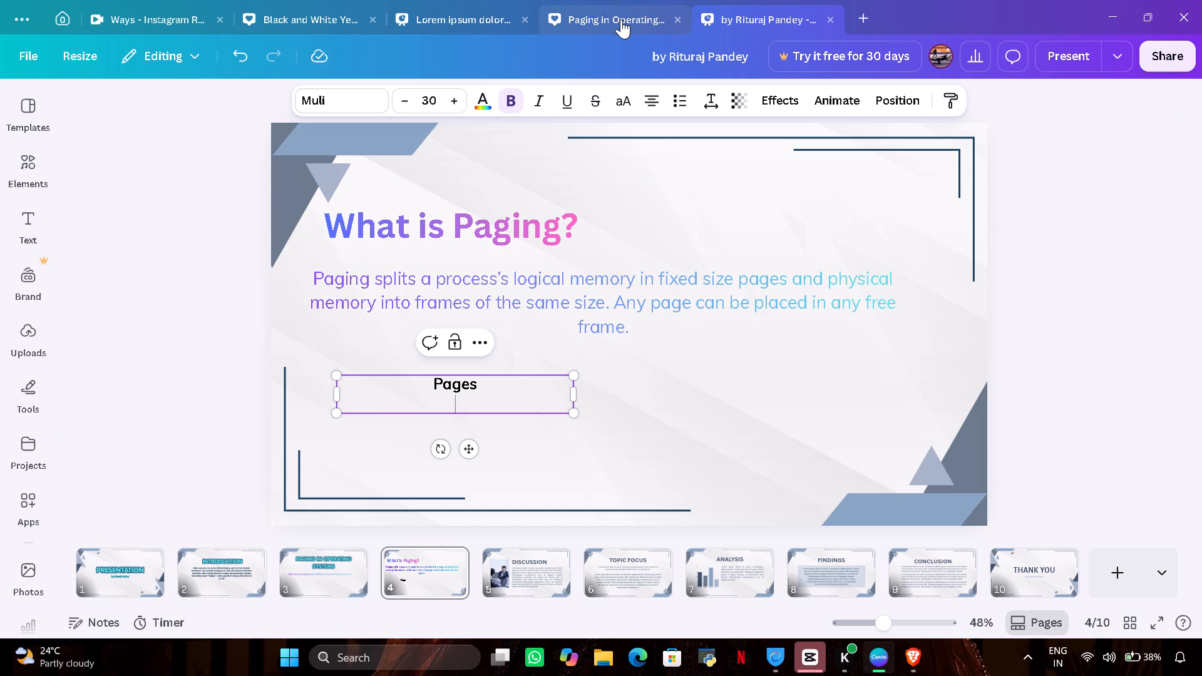
{"action": "left_click", "coordinate": [716, 14]}
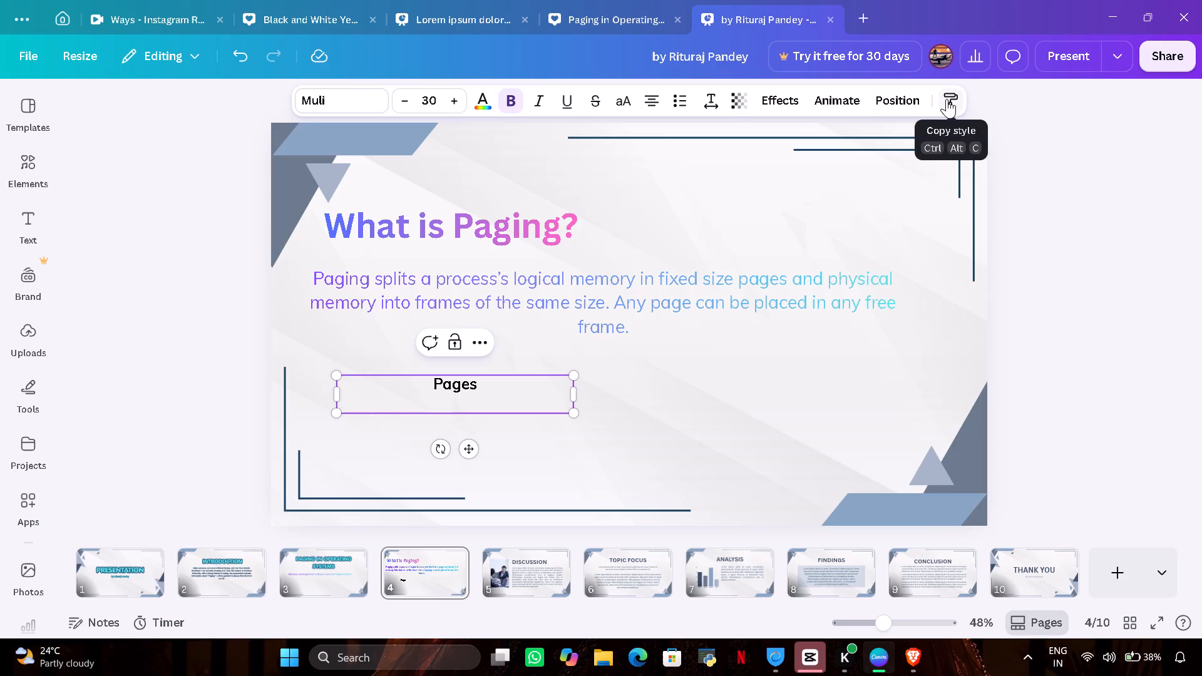
{"action": "left_click", "coordinate": [653, 95]}
{"action": "left_click", "coordinate": [652, 98]}
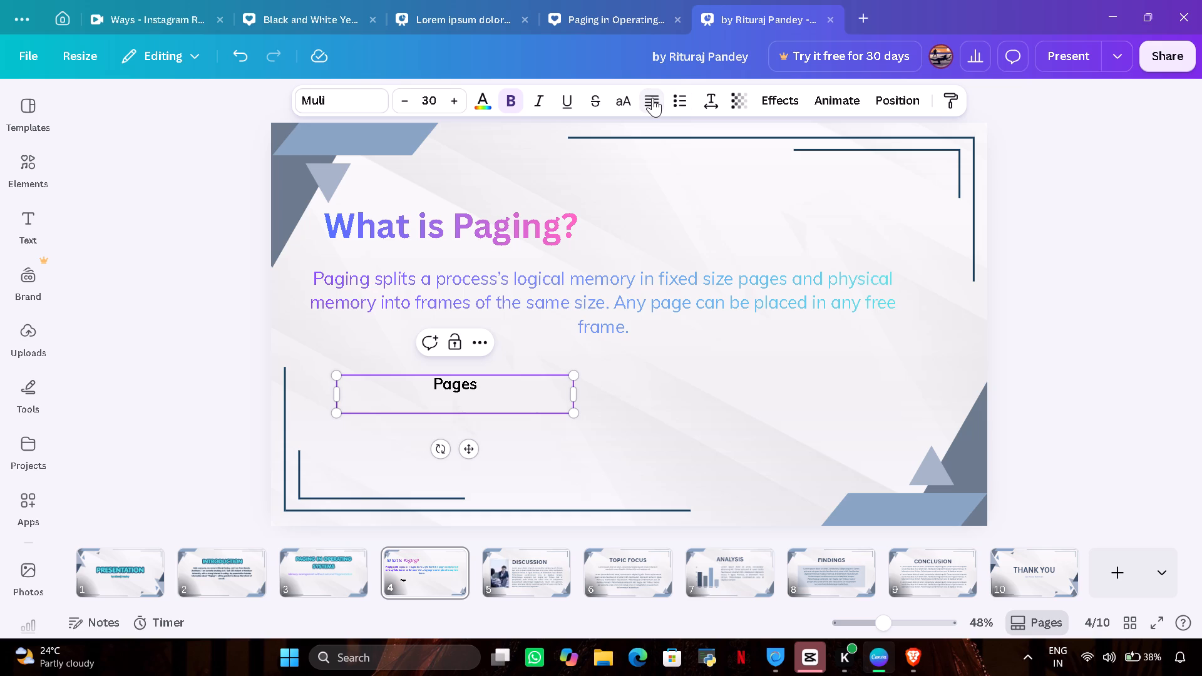
{"action": "left_click", "coordinate": [652, 98]}
{"action": "left_click", "coordinate": [652, 98]}
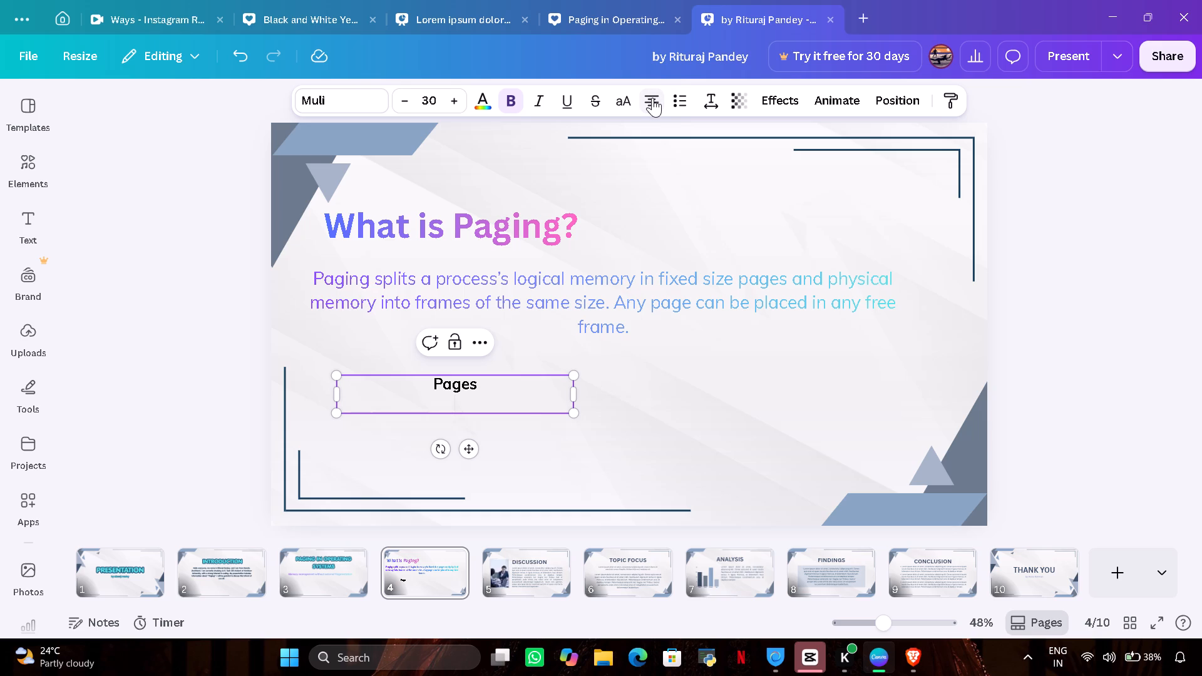
{"action": "left_click", "coordinate": [654, 101]}
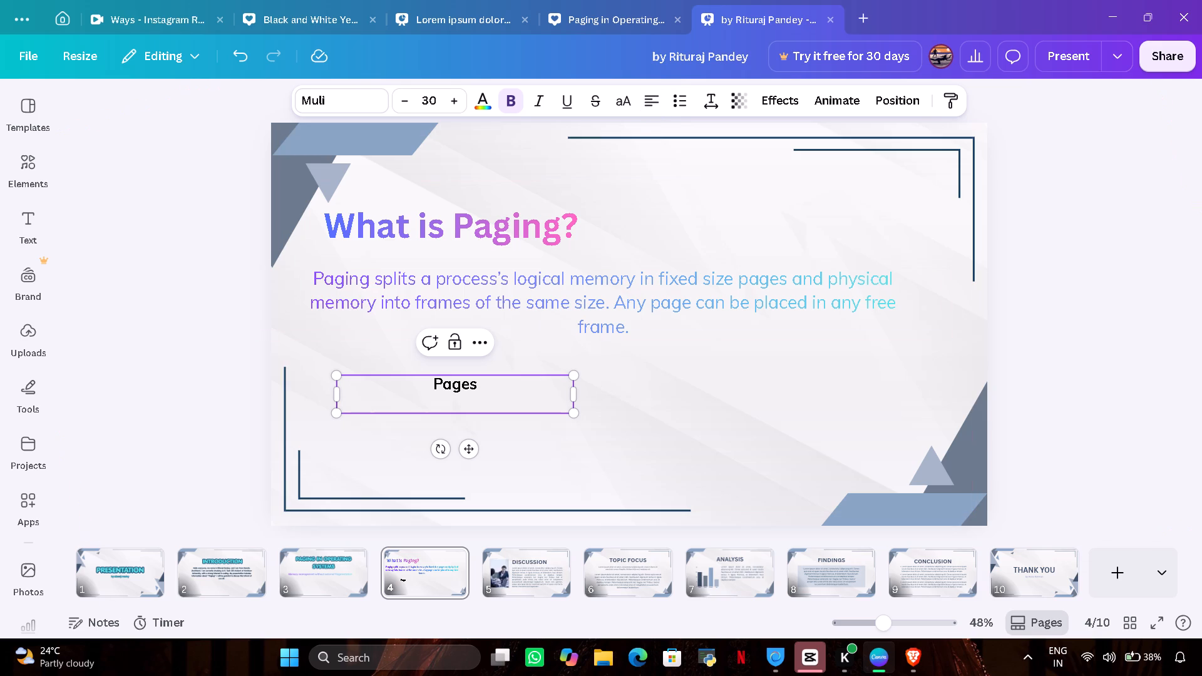
Delete the centred "Pages" heading, set its line to left alignment and enter "Pages" again.
{"action": "left_click", "coordinate": [489, 390]}
{"action": "key", "text": "BackSpace"}
{"action": "key", "text": "BackSpace"}
{"action": "key", "text": "BackSpace"}
{"action": "key", "text": "BackSpace"}
{"action": "key", "text": "BackSpace"}
{"action": "key", "text": "p"}
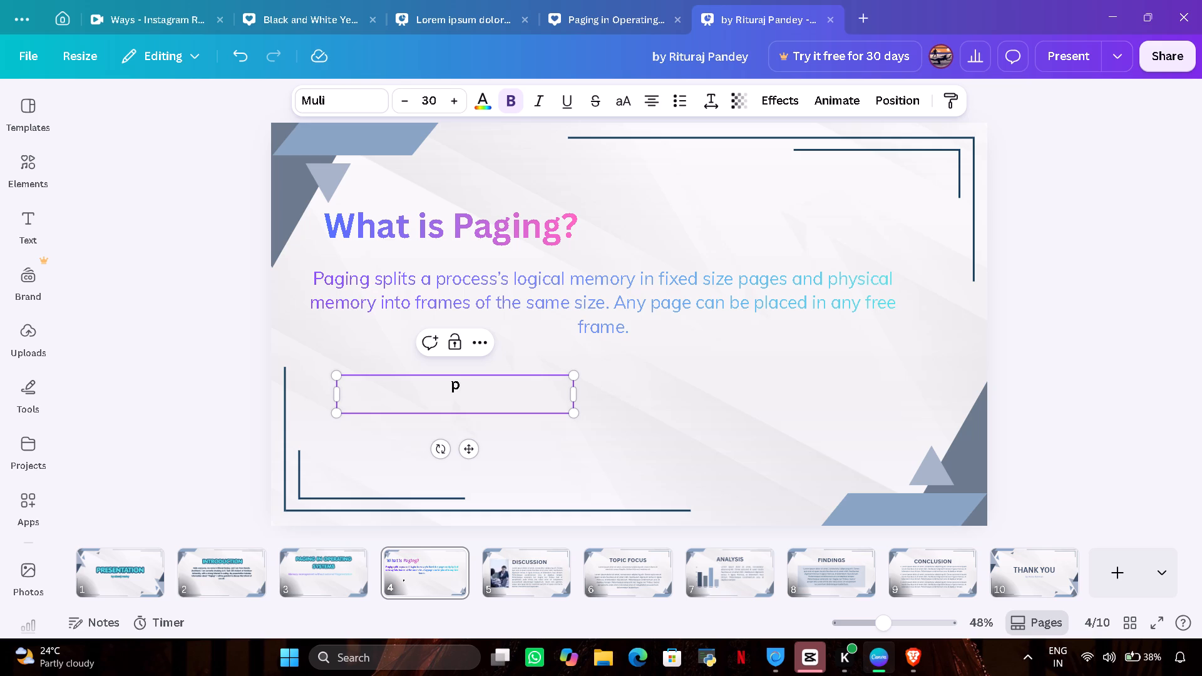
{"action": "key", "text": "BackSpace"}
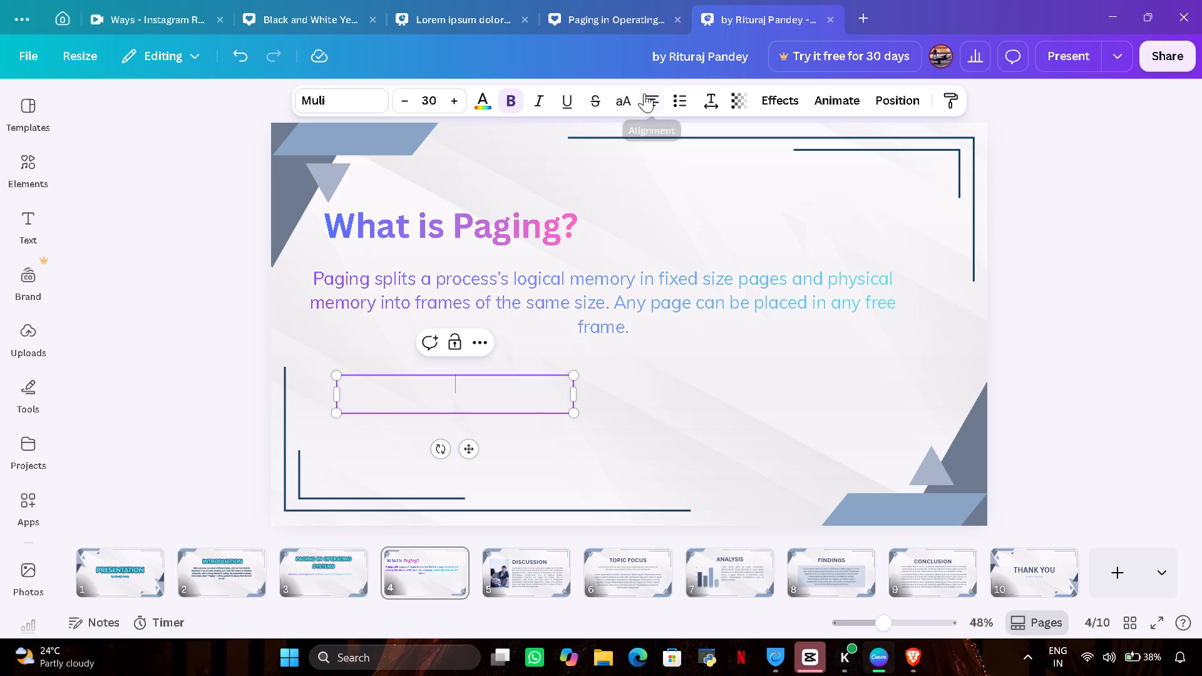
{"action": "left_click", "coordinate": [644, 93]}
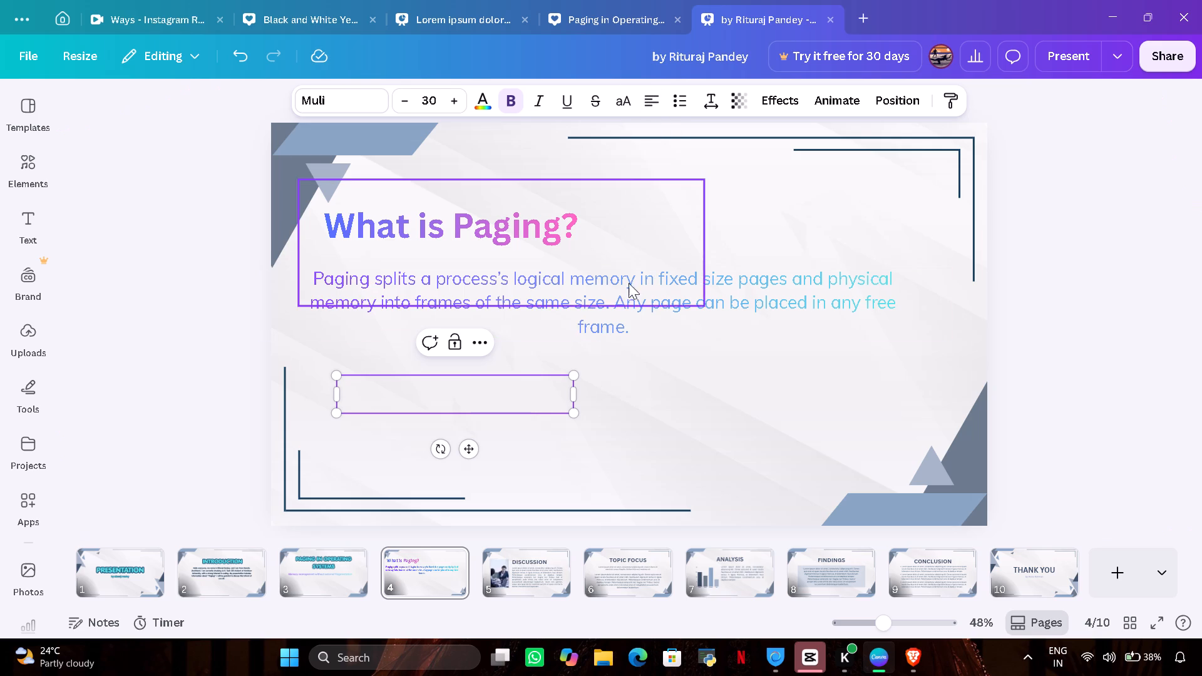
{"action": "left_click", "coordinate": [519, 384]}
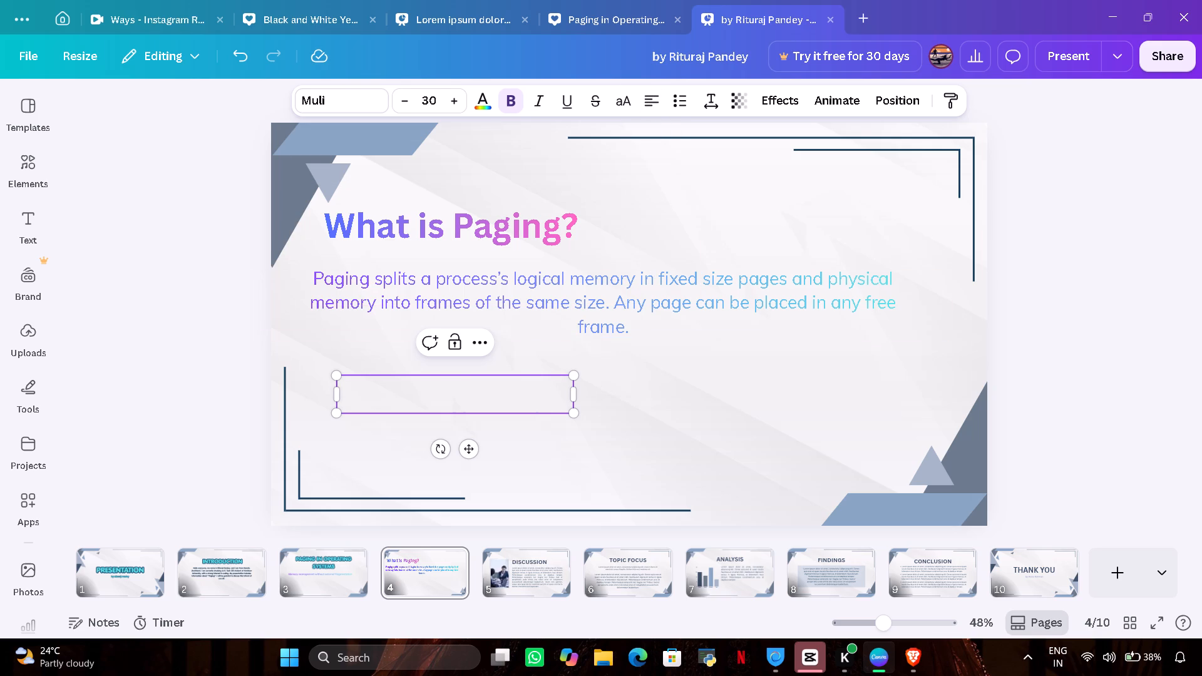
{"action": "key", "text": "shift+p"}
{"action": "type", "text": "ages"}
Start a new line under the "Pages" heading and set its font size to 21 for the description text.
{"action": "left_click", "coordinate": [598, 11]}
{"action": "left_click", "coordinate": [758, 21]}
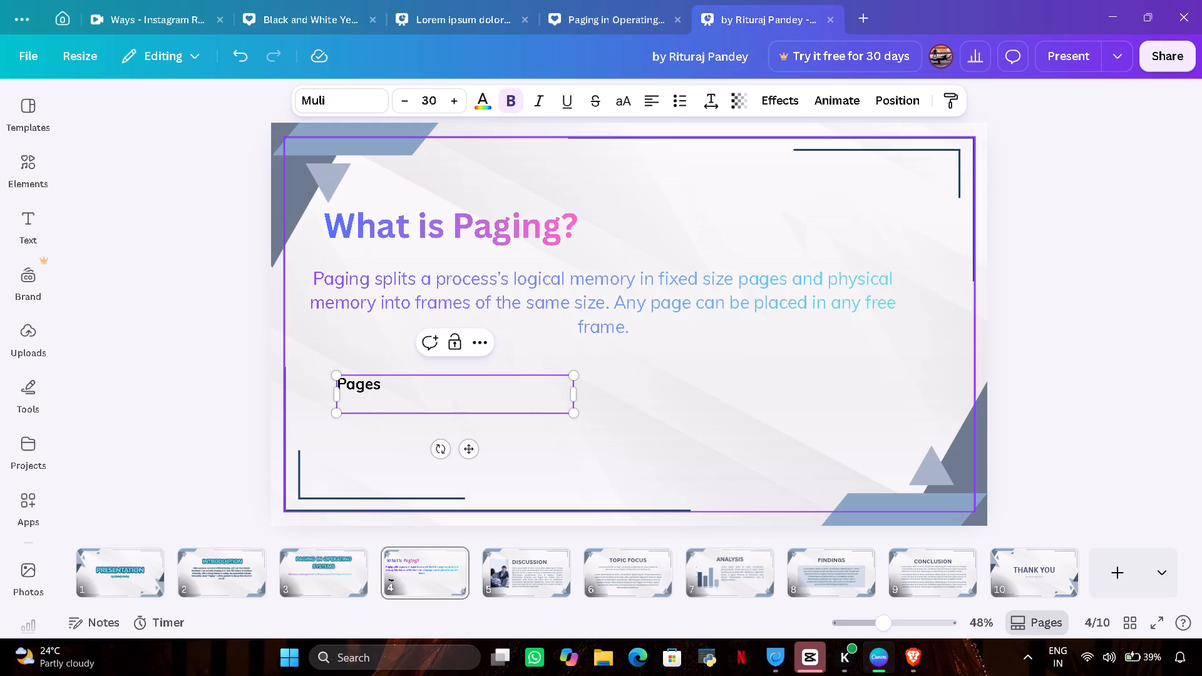
{"action": "key", "text": "Return"}
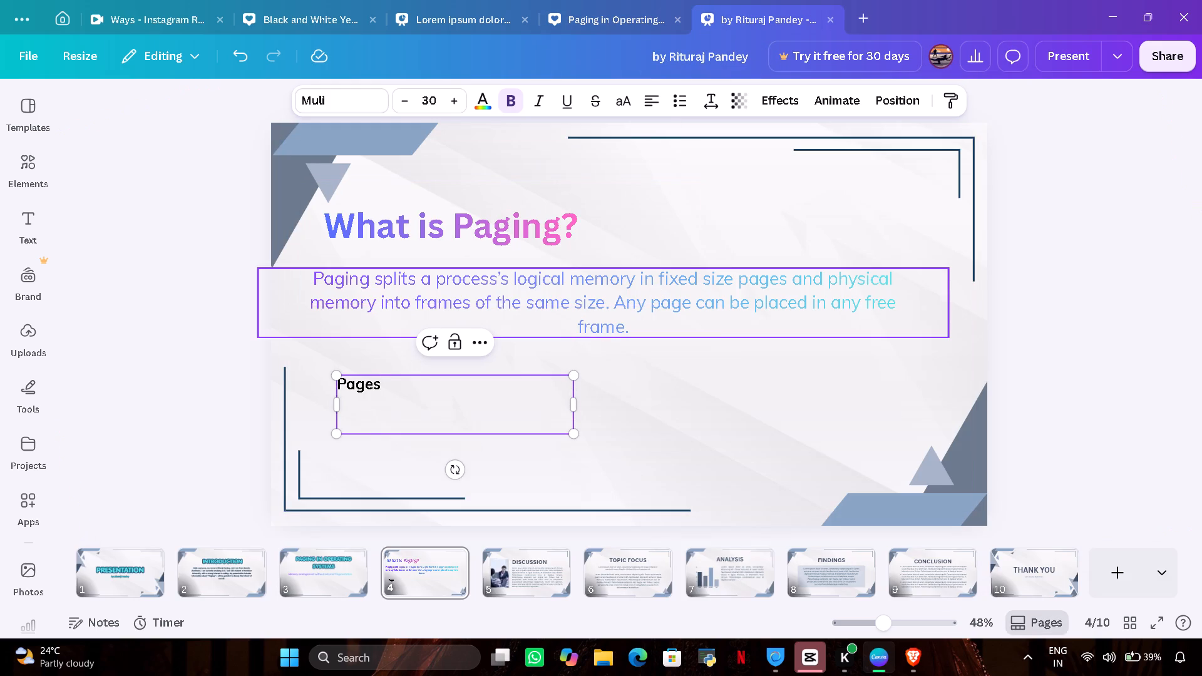
{"action": "left_click", "coordinate": [595, 23]}
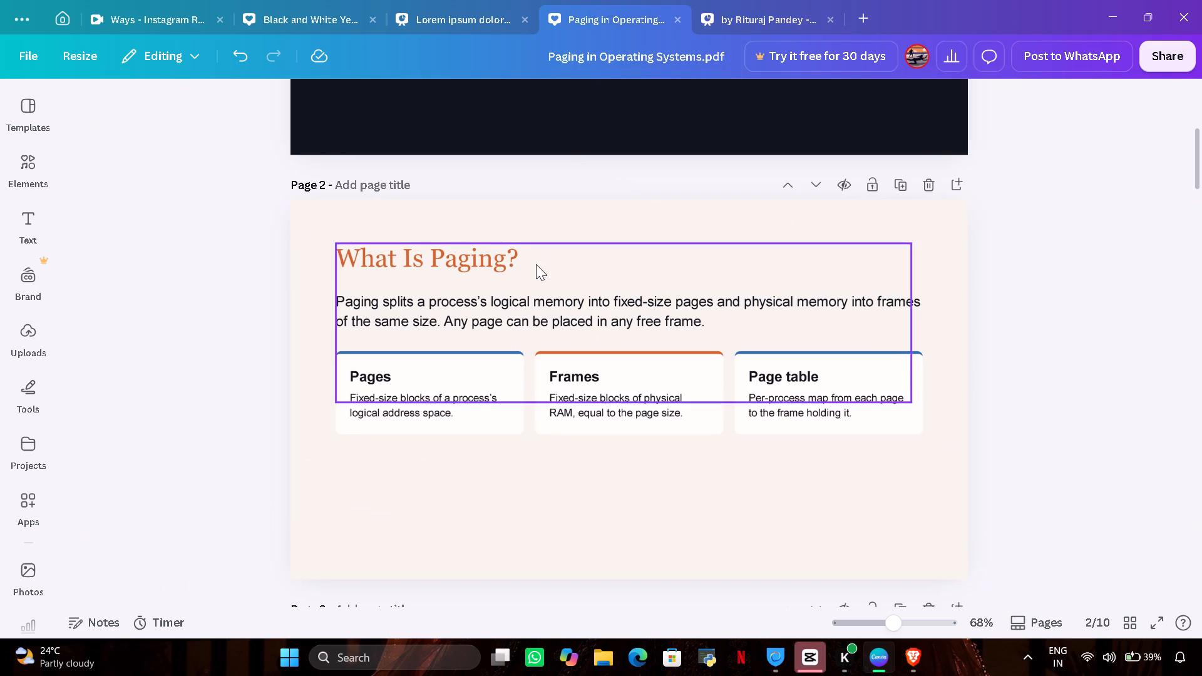
{"action": "left_click", "coordinate": [764, 21]}
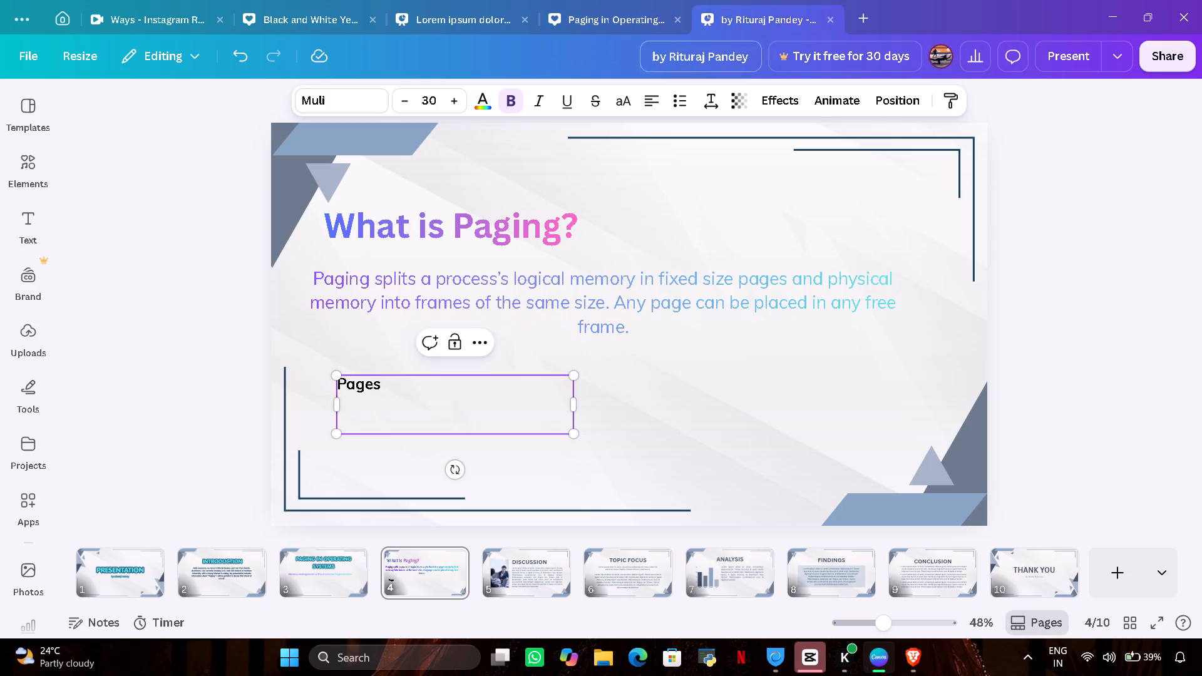
{"action": "triple_click", "coordinate": [411, 101]}
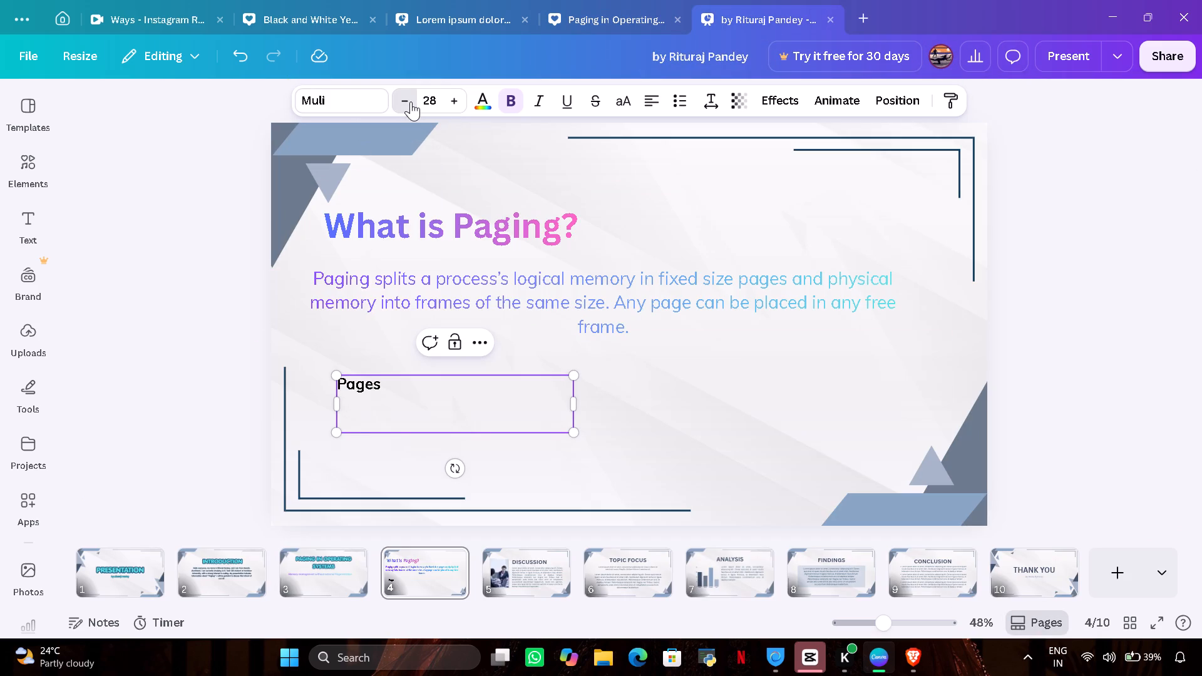
{"action": "left_click", "coordinate": [411, 101]}
{"action": "triple_click", "coordinate": [411, 101]}
{"action": "double_click", "coordinate": [411, 101]}
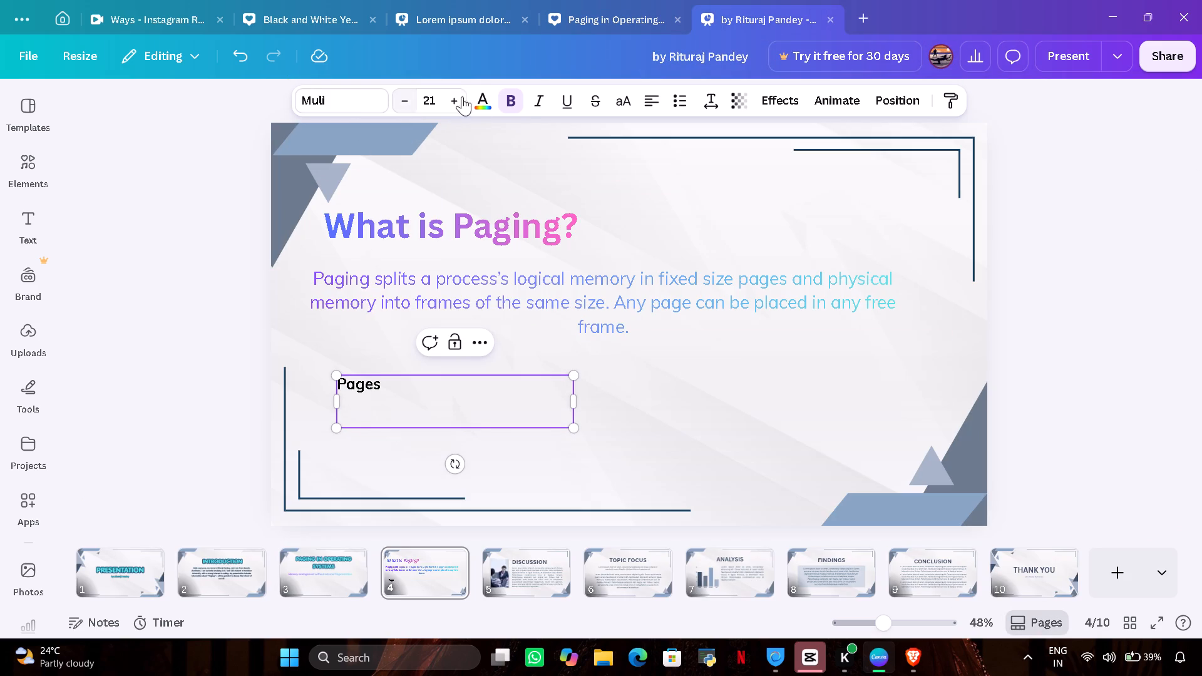
{"action": "left_click", "coordinate": [511, 97]}
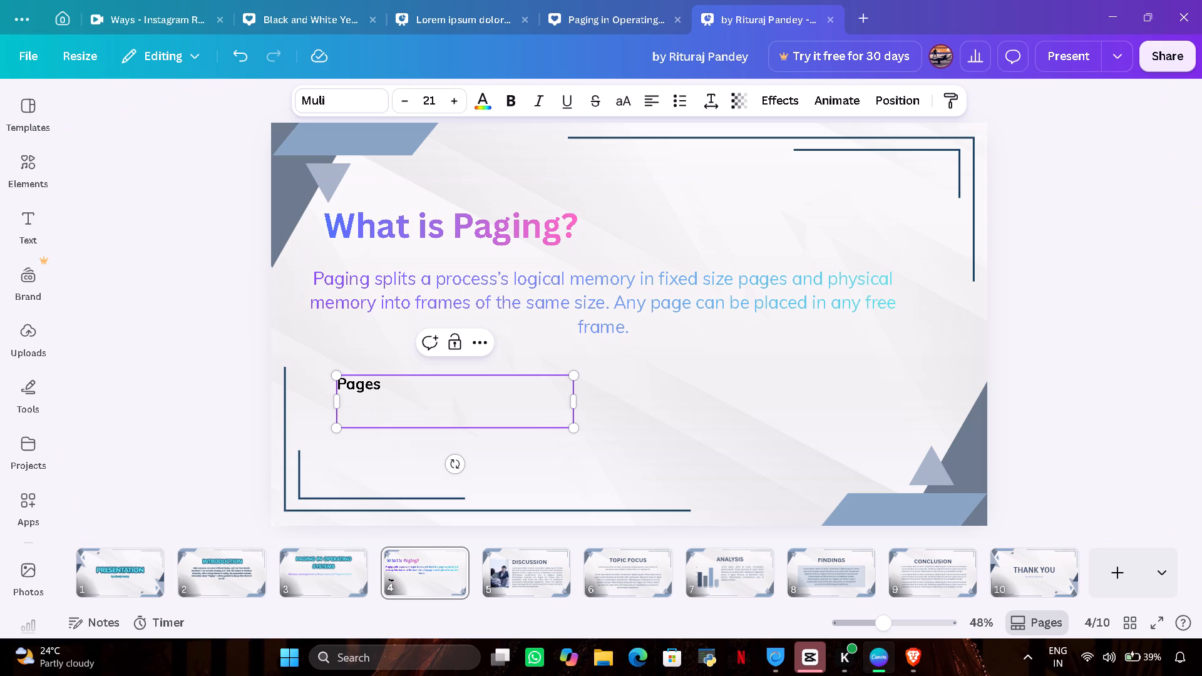
{"action": "left_click", "coordinate": [414, 417]}
{"action": "left_click", "coordinate": [415, 401]}
Begin the description line under the "Pages" heading with "Fixe".
{"action": "key", "text": "shift+f"}
{"action": "type", "text": "ixes"}
{"action": "key", "text": "space"}
{"action": "key", "text": "BackSpace"}
{"action": "key", "text": "BackSpace"}
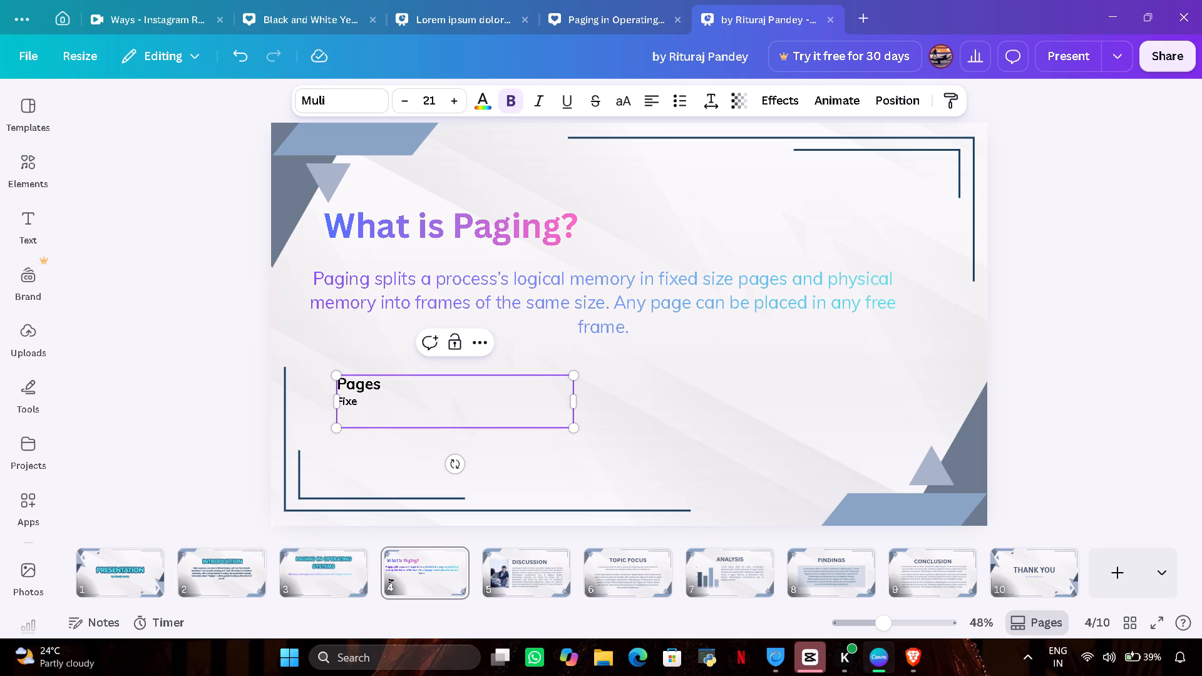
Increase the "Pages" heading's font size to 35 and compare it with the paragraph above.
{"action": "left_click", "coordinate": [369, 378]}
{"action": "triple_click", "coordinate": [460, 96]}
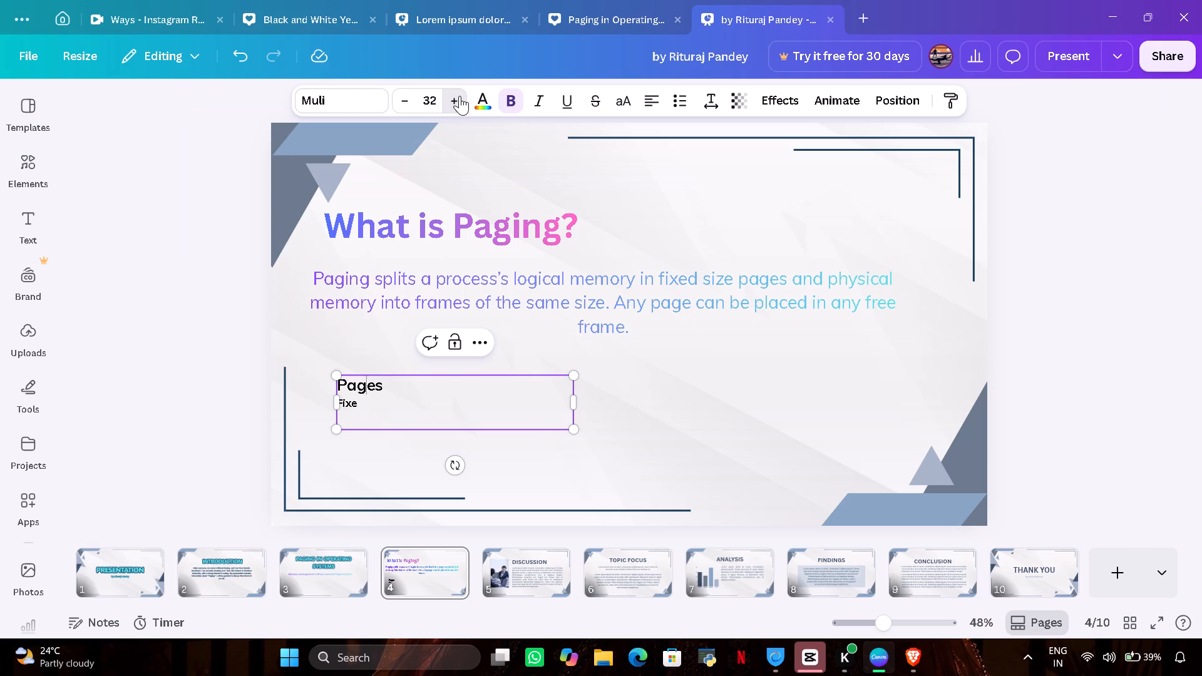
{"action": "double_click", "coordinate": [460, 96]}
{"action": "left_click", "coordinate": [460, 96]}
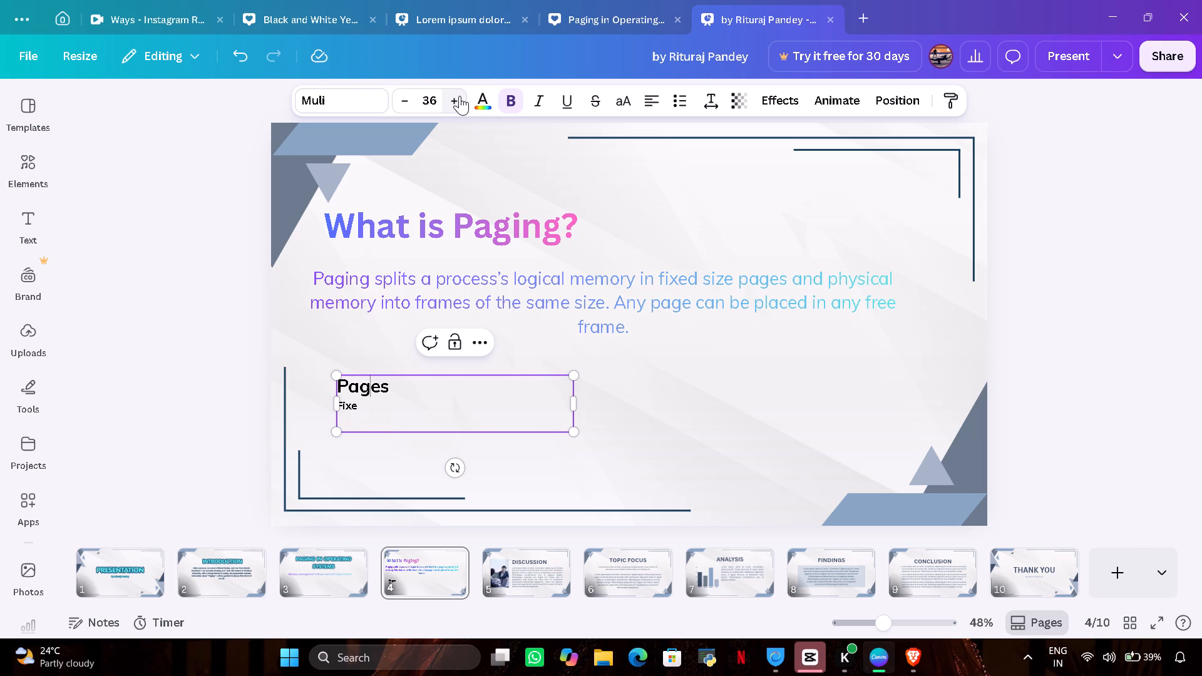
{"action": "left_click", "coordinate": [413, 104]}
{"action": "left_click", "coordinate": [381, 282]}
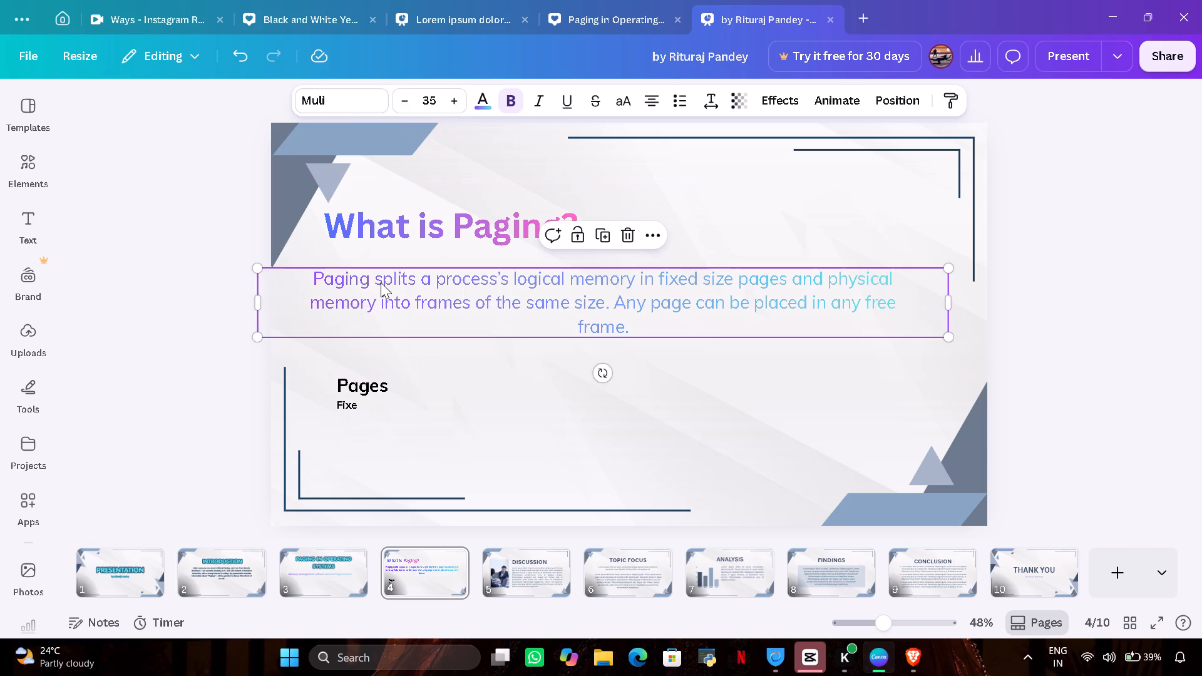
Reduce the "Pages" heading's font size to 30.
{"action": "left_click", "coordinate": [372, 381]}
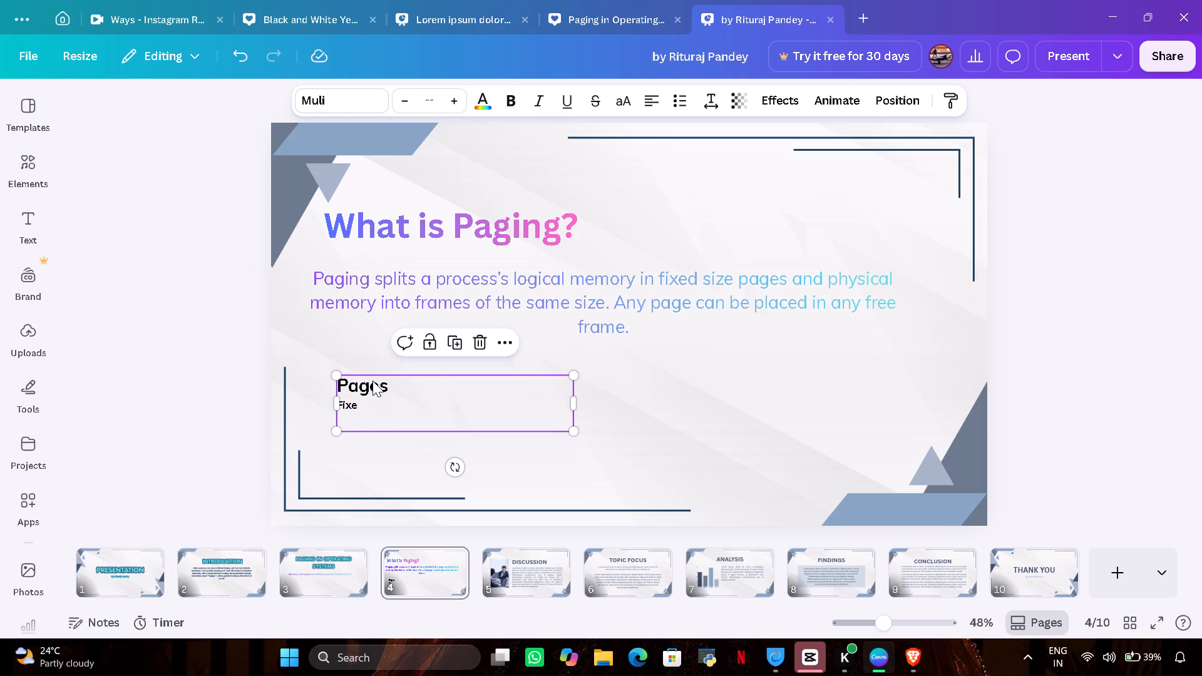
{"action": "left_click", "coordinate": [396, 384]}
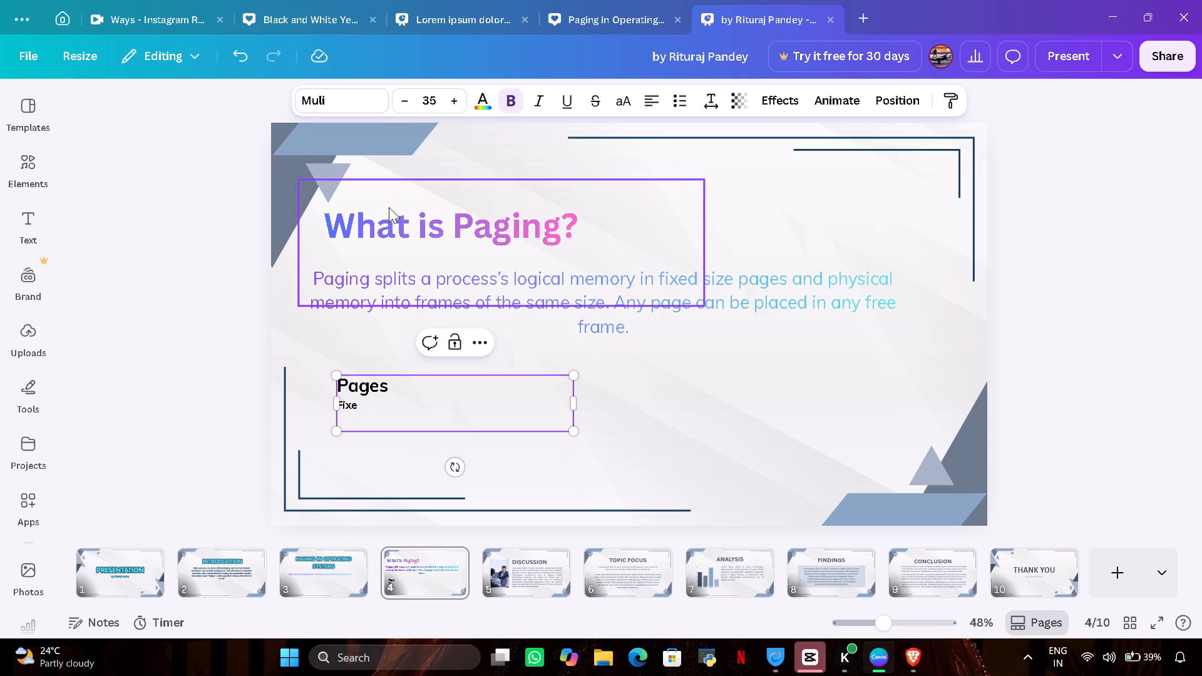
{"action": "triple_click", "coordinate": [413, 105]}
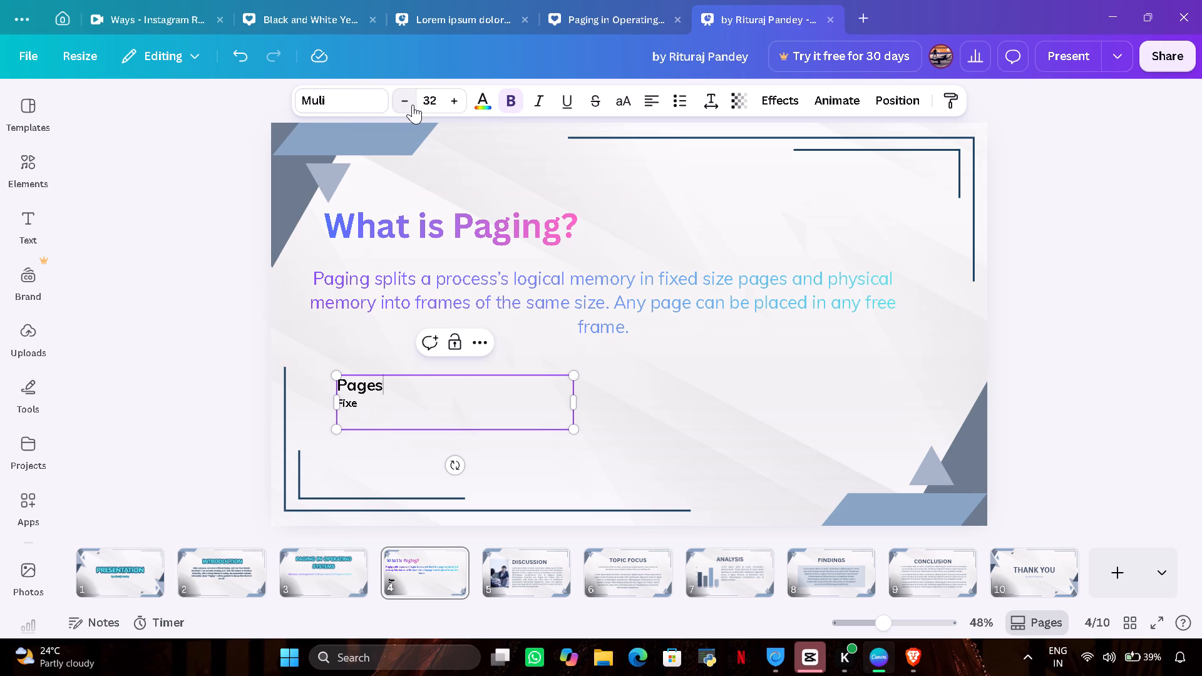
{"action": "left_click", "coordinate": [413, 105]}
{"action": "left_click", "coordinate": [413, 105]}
Set the font size of the description line under the "Pages" heading to 24.
{"action": "left_click", "coordinate": [376, 406]}
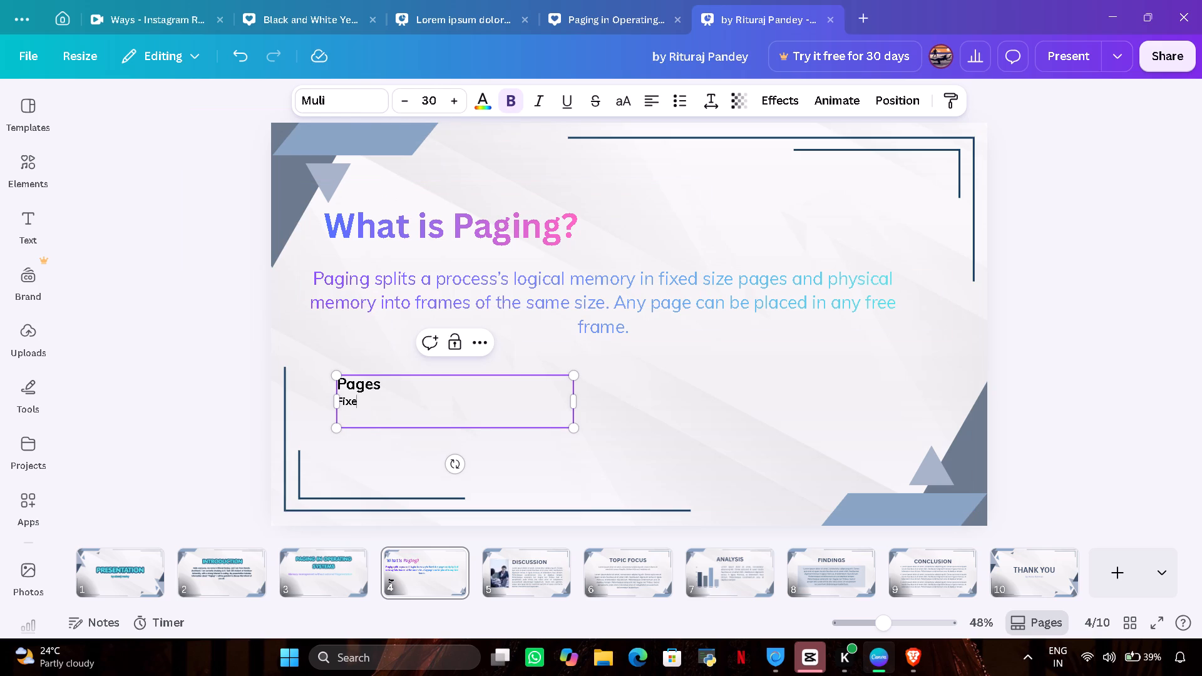
{"action": "triple_click", "coordinate": [455, 102]}
{"action": "left_click", "coordinate": [455, 102]}
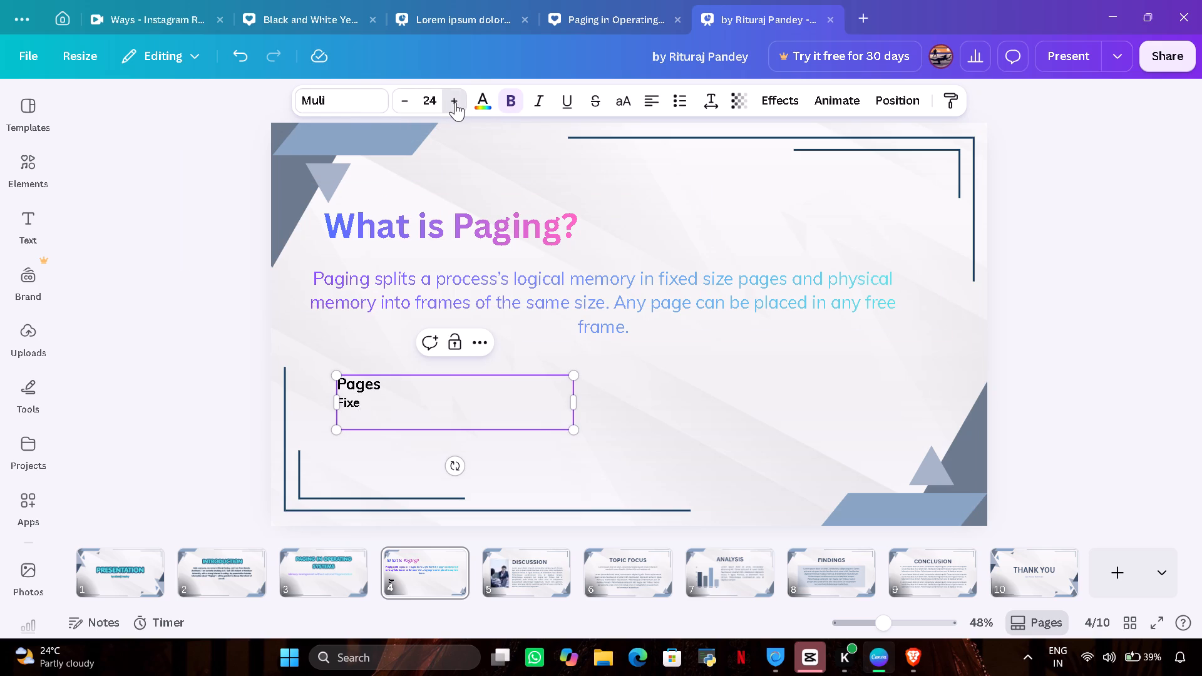
{"action": "left_click", "coordinate": [455, 102]}
{"action": "double_click", "coordinate": [416, 100]}
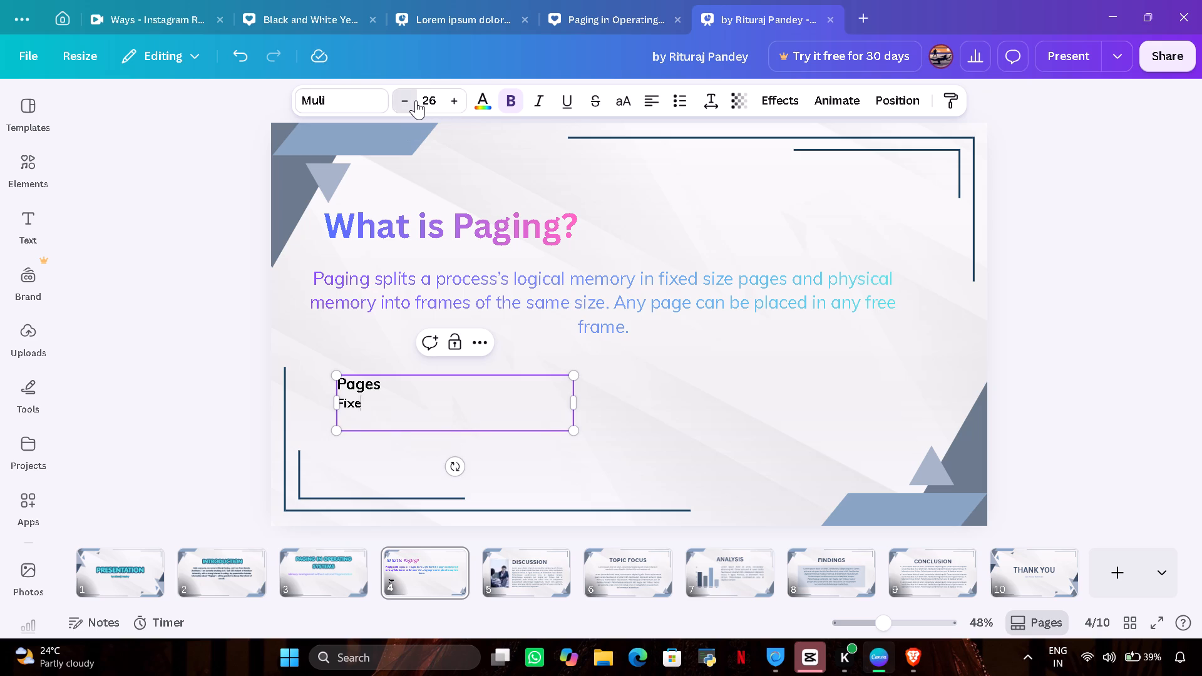
Continue the description line from the source document so that it reads "Fixed size blocks of".
{"action": "key", "text": "d"}
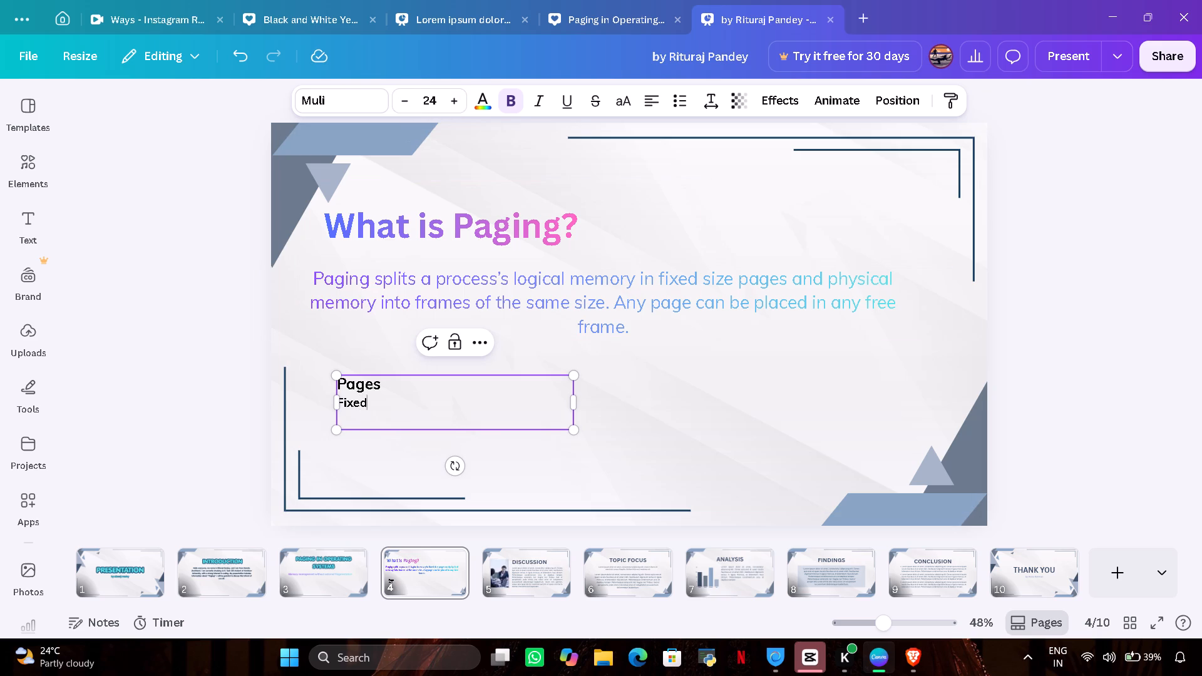
{"action": "key", "text": "space"}
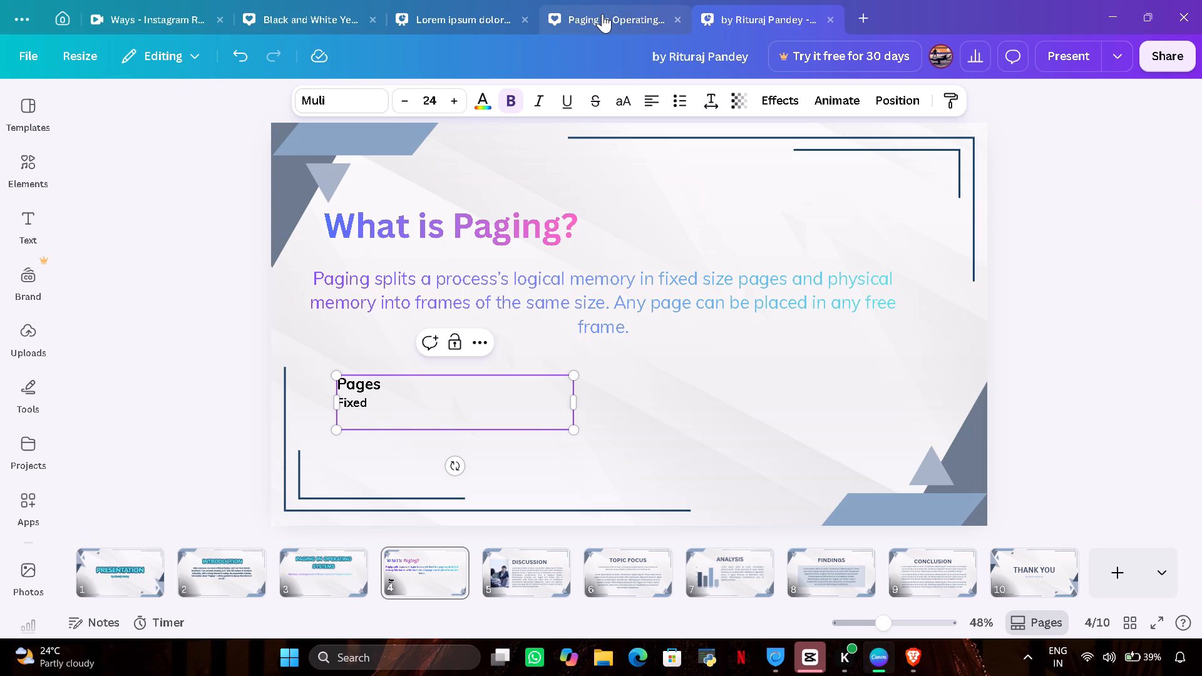
{"action": "left_click", "coordinate": [602, 14]}
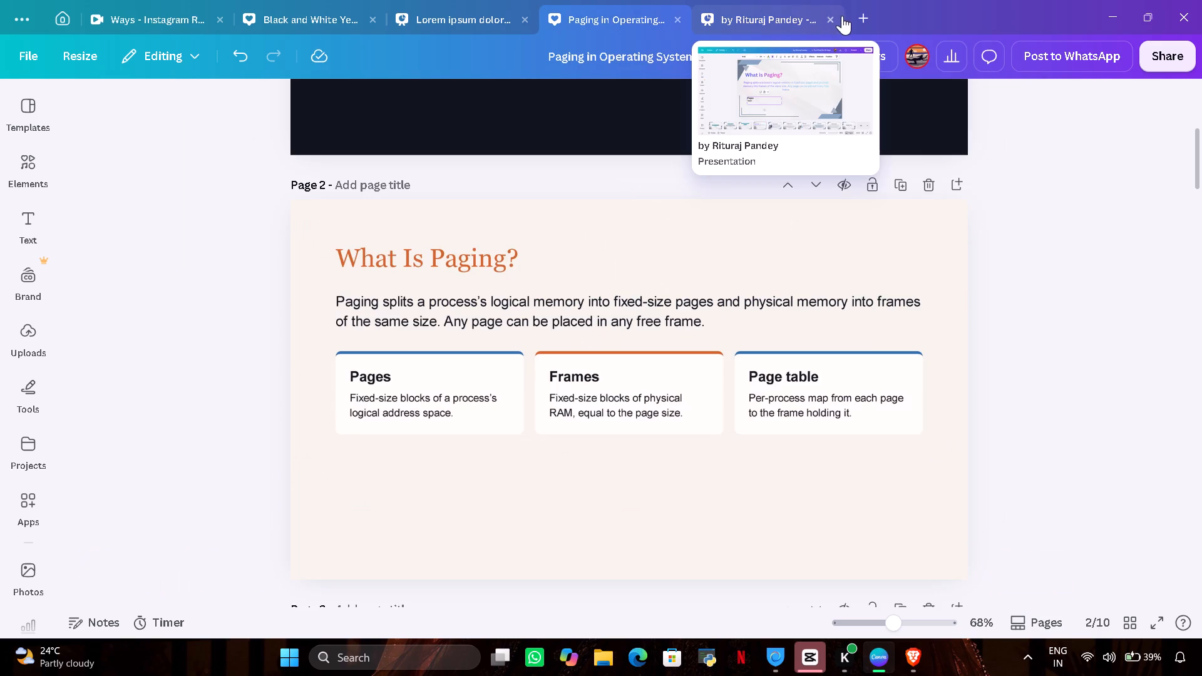
{"action": "left_click", "coordinate": [766, 0]}
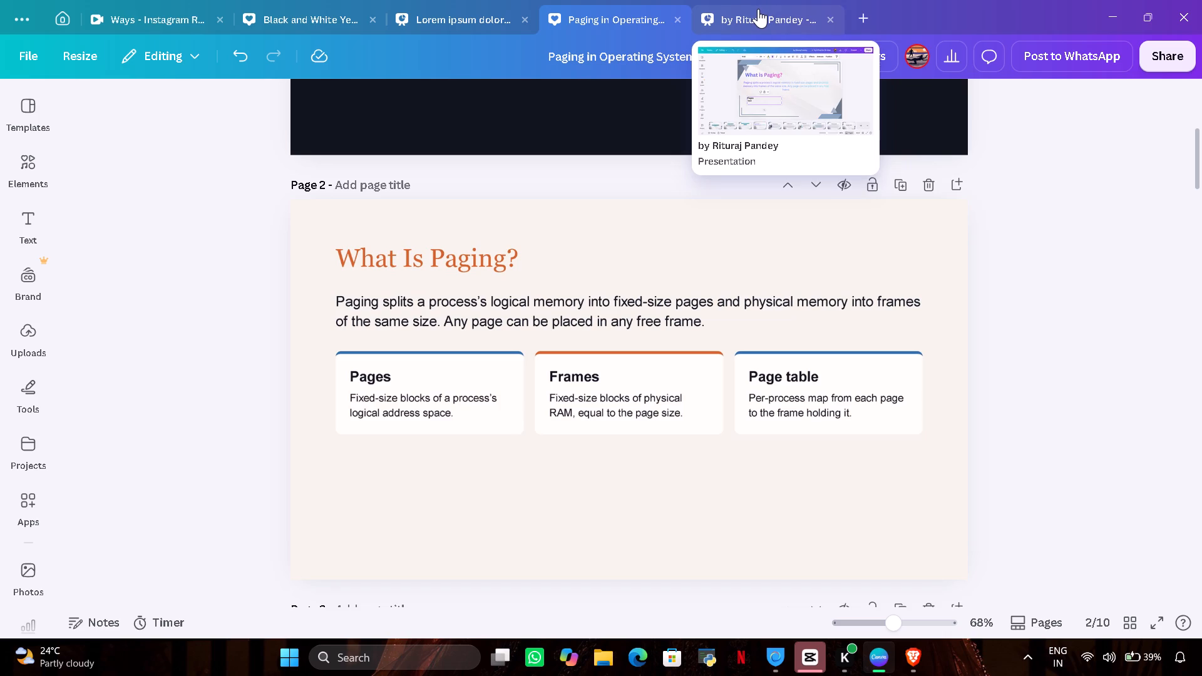
{"action": "left_click", "coordinate": [758, 9]}
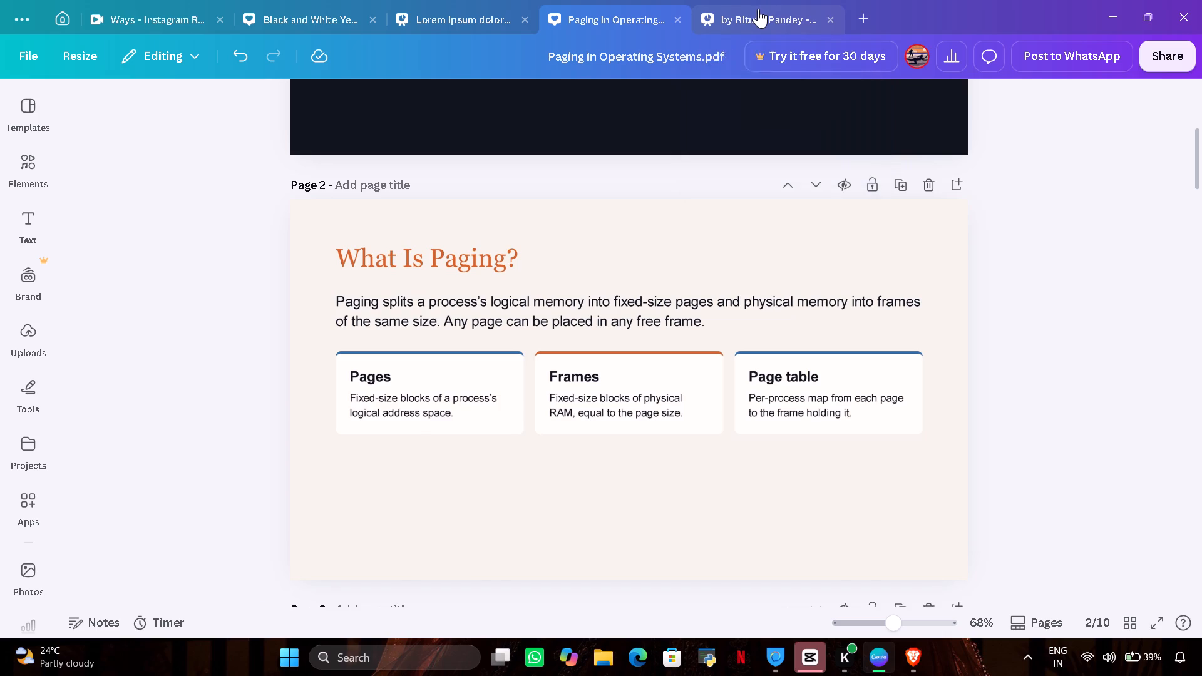
{"action": "type", "text": "zi"}
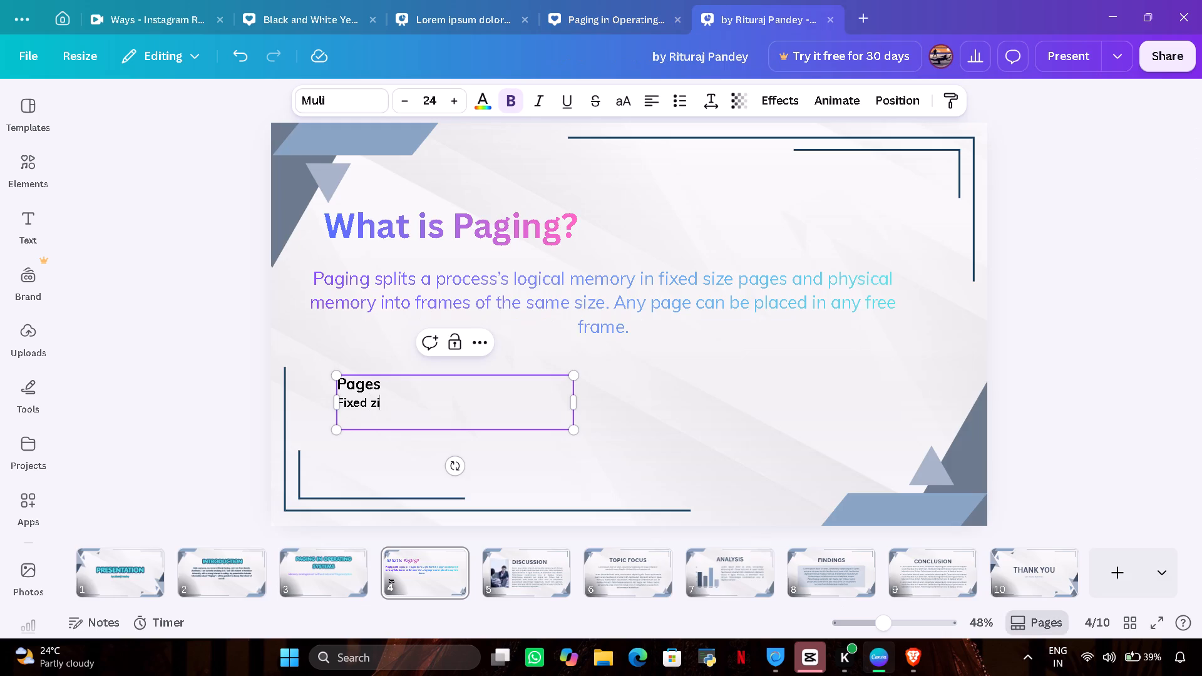
{"action": "key", "text": "BackSpace"}
{"action": "key", "text": "BackSpace"}
{"action": "type", "text": "size"}
{"action": "key", "text": "space"}
{"action": "type", "text": "block s"}
{"action": "key", "text": "BackSpace"}
{"action": "key", "text": "BackSpace"}
{"action": "type", "text": "s of"}
Check the source wording and extend the description line with "a process's".
{"action": "left_click", "coordinate": [607, 15]}
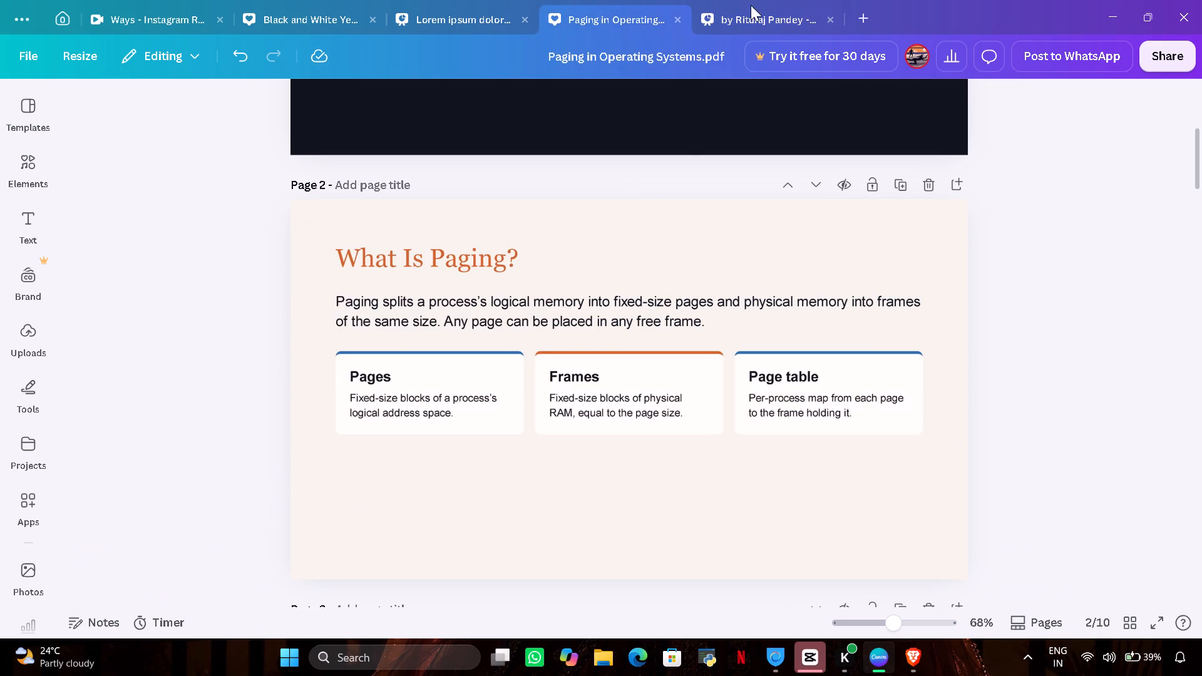
{"action": "left_click", "coordinate": [781, 11]}
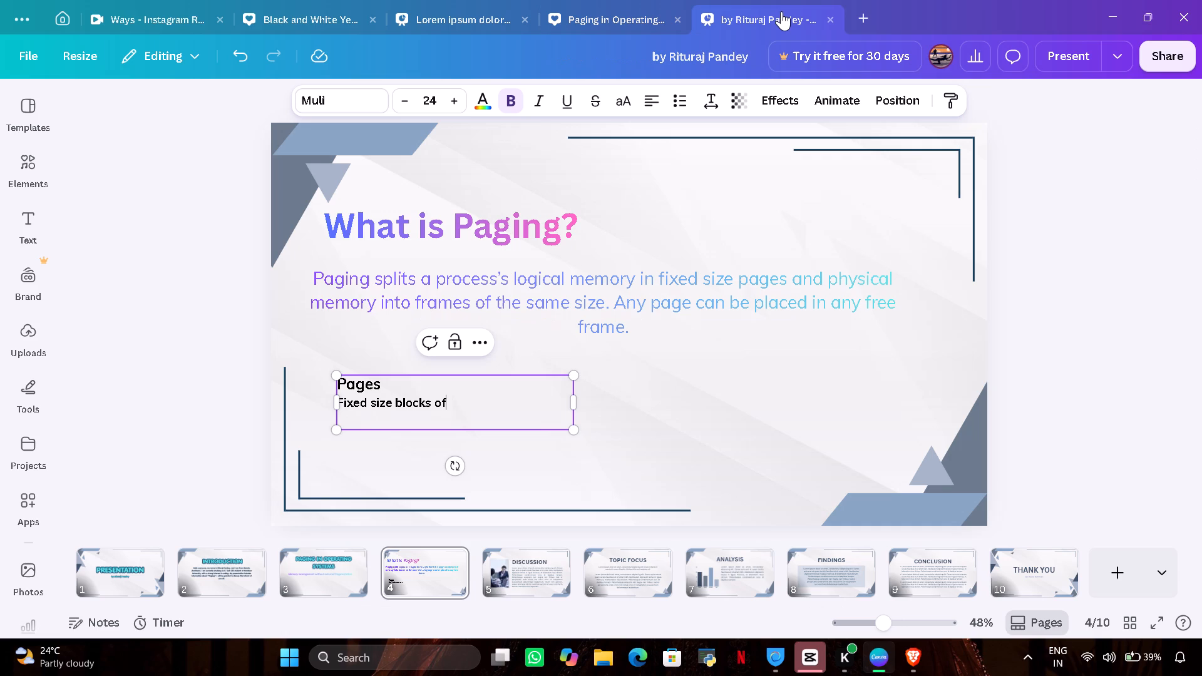
{"action": "key", "text": "space"}
{"action": "type", "text": "a process"}
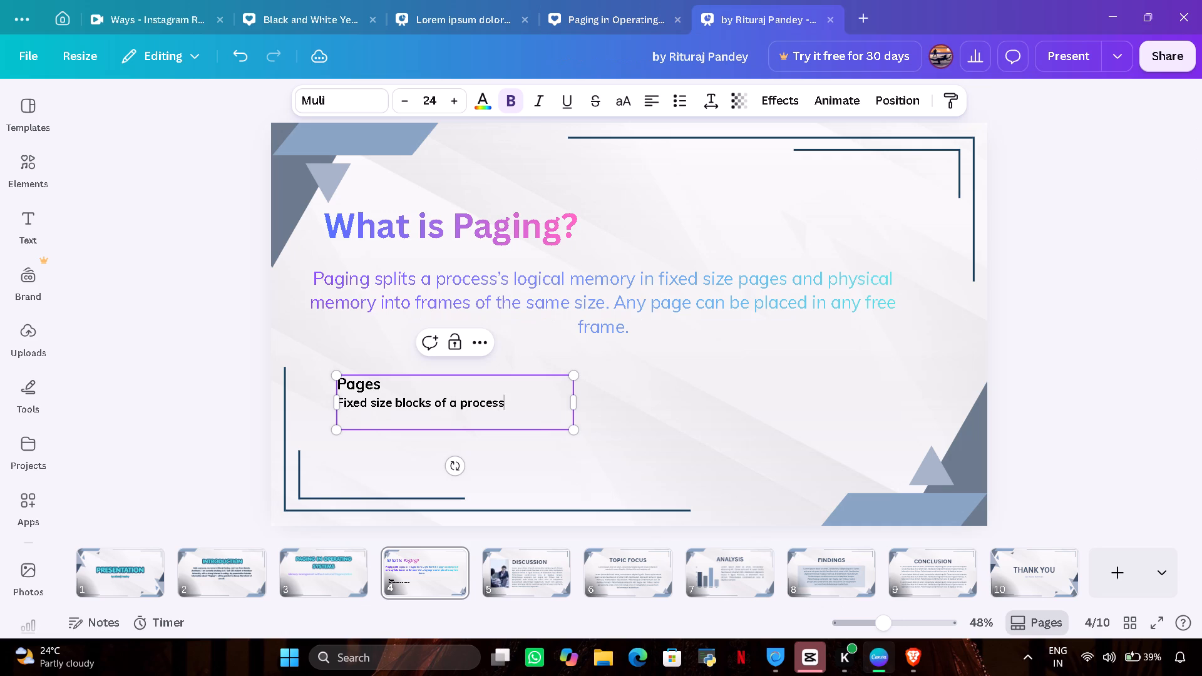
{"action": "left_click", "coordinate": [630, 16]}
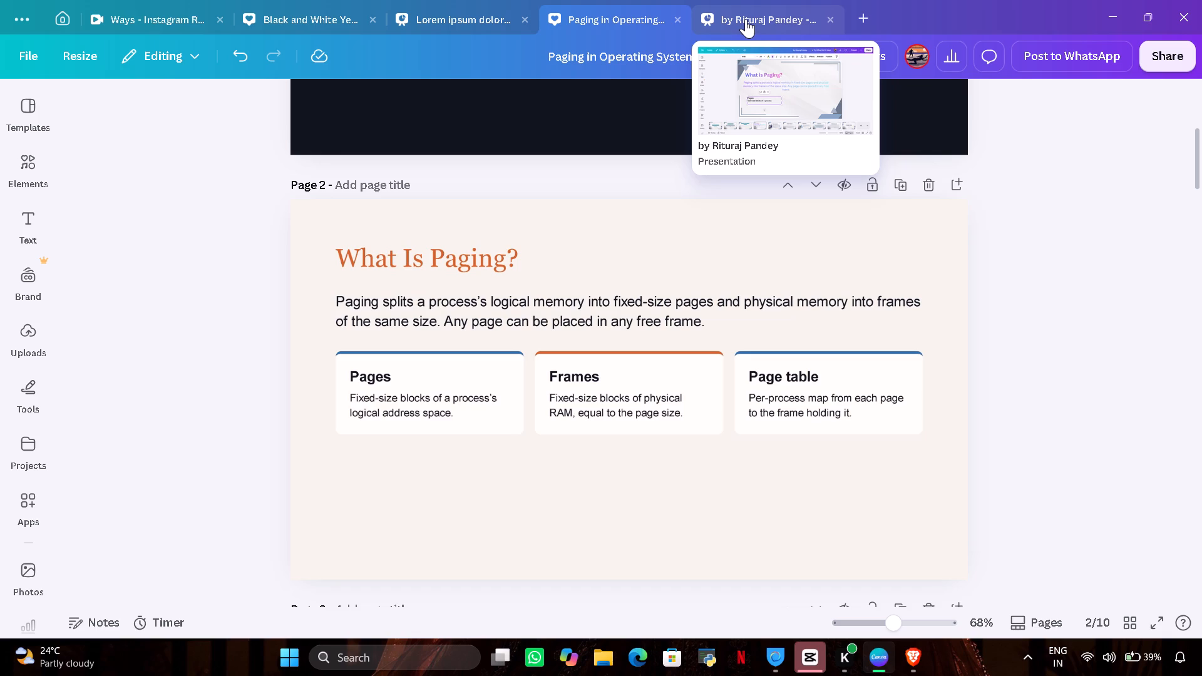
{"action": "left_click", "coordinate": [746, 19]}
{"action": "type", "text": "'s"}
{"action": "key", "text": "space"}
Complete the description under the "Pages" heading with a new line reading "logical address space.".
{"action": "key", "text": "Return"}
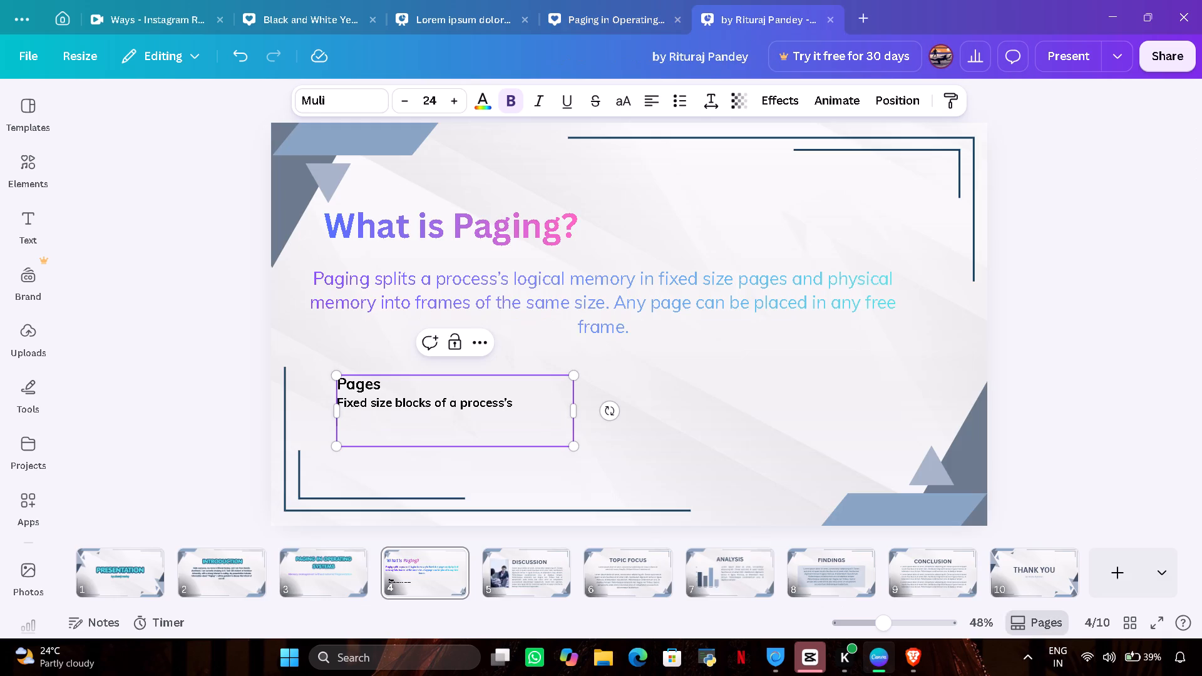
{"action": "type", "text": "logica"}
{"action": "type", "text": "l address"}
{"action": "key", "text": "space"}
{"action": "type", "text": "space"}
{"action": "key", "text": "period"}
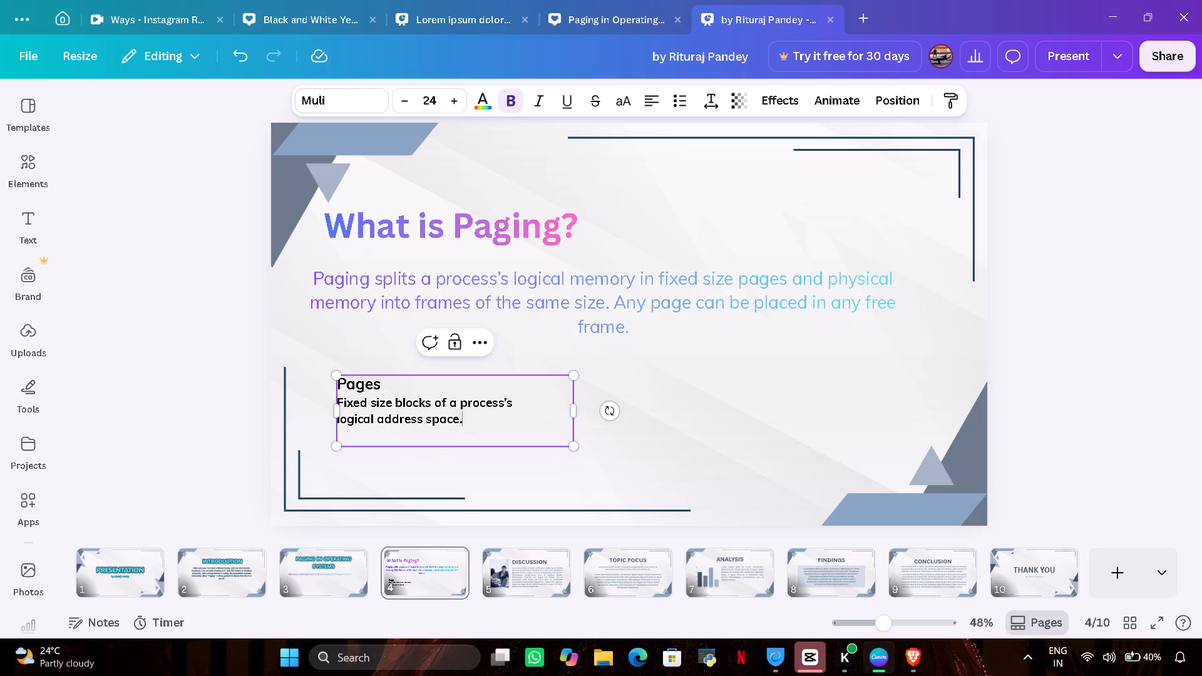
Replace the "Pages" heading above the description with the same word underlined.
{"action": "left_click", "coordinate": [388, 386]}
{"action": "left_click", "coordinate": [575, 93]}
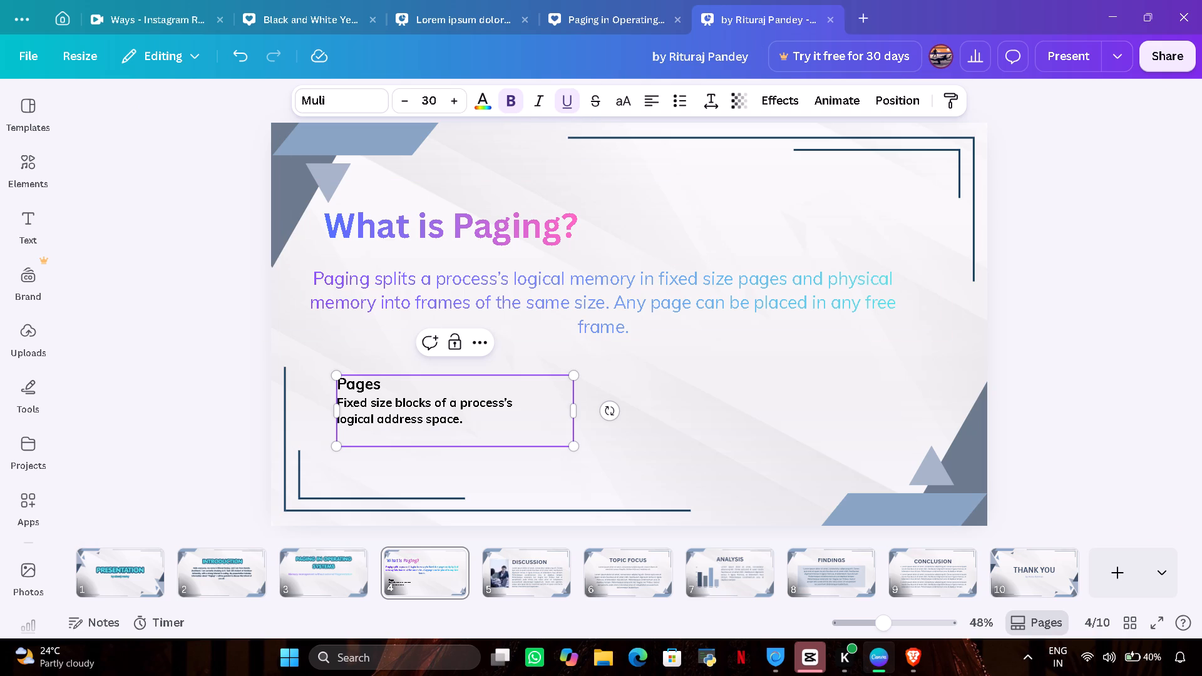
{"action": "left_click", "coordinate": [380, 387]}
{"action": "key", "text": "BackSpace"}
{"action": "key", "text": "BackSpace"}
{"action": "key", "text": "BackSpace"}
{"action": "key", "text": "BackSpace"}
{"action": "key", "text": "a"}
{"action": "key", "text": "BackSpace"}
{"action": "key", "text": "BackSpace"}
{"action": "type", "text": "Pa"}
{"action": "key", "text": "BackSpace"}
{"action": "key", "text": "BackSpace"}
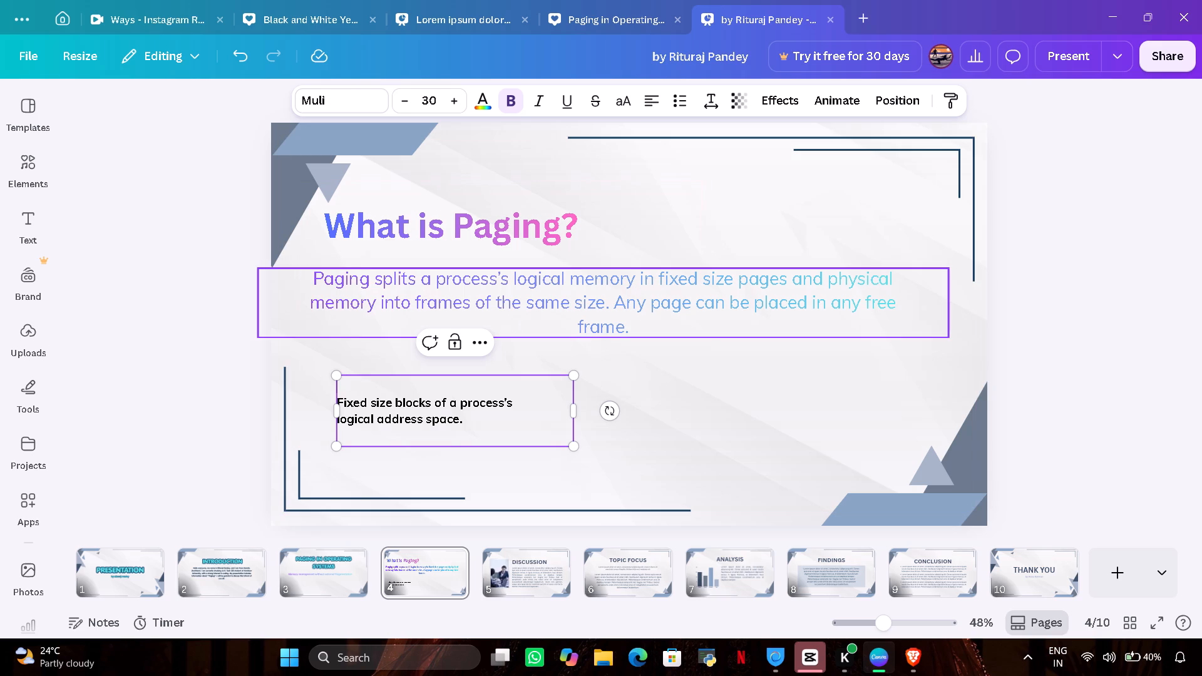
{"action": "left_click", "coordinate": [562, 105]}
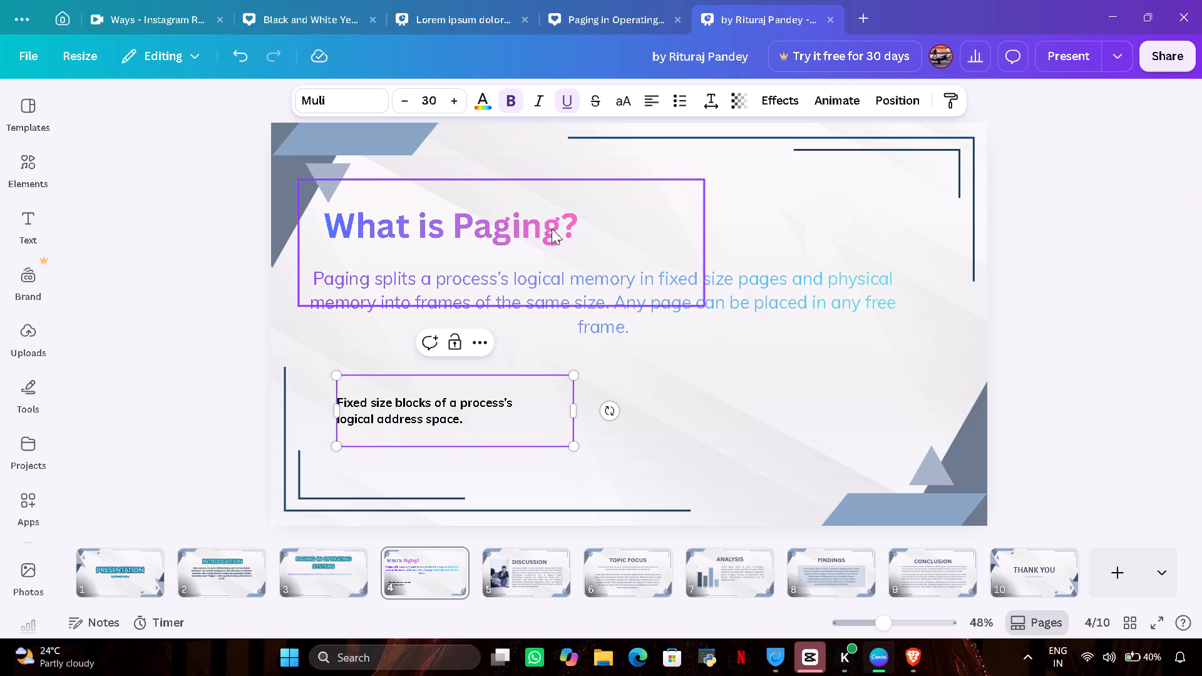
{"action": "type", "text": "Pa"}
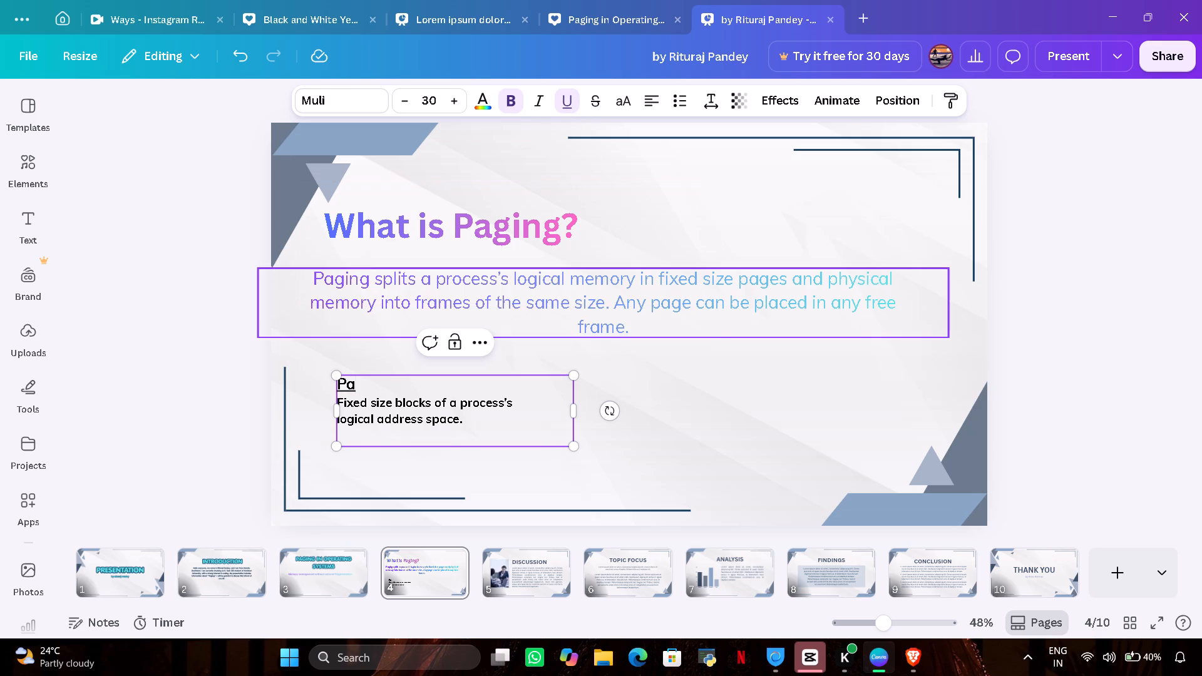
{"action": "type", "text": "ges"}
Make the underlined "Pages" heading italic.
{"action": "left_click", "coordinate": [552, 102]}
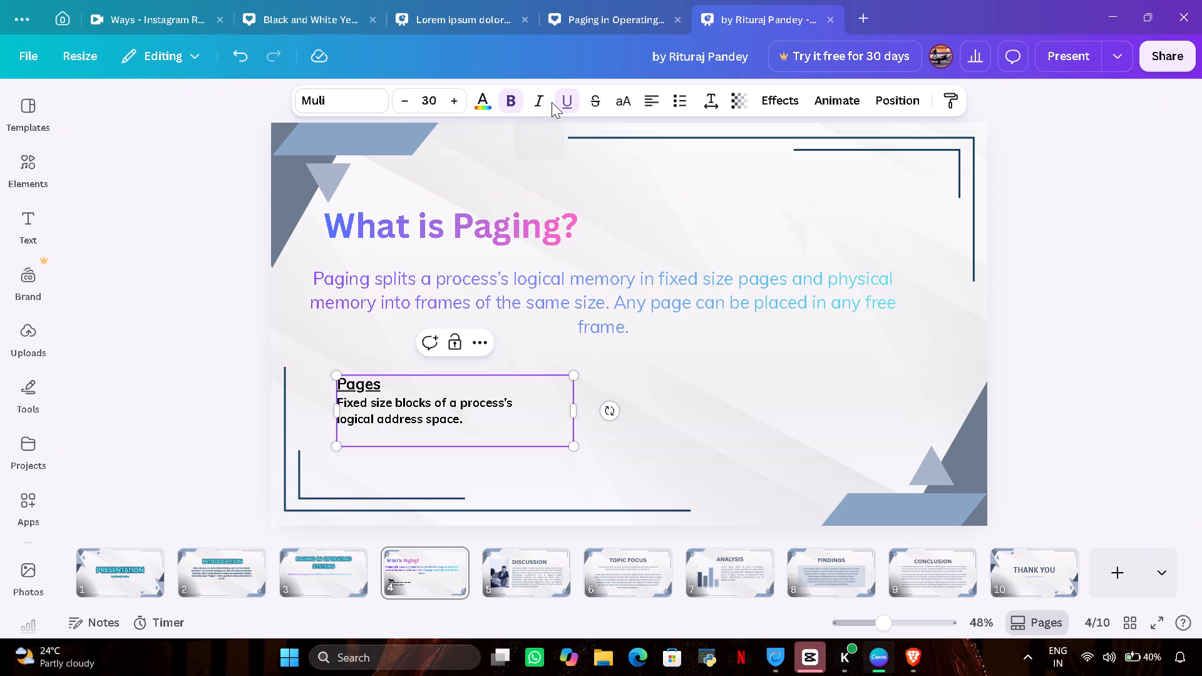
{"action": "left_click", "coordinate": [544, 103]}
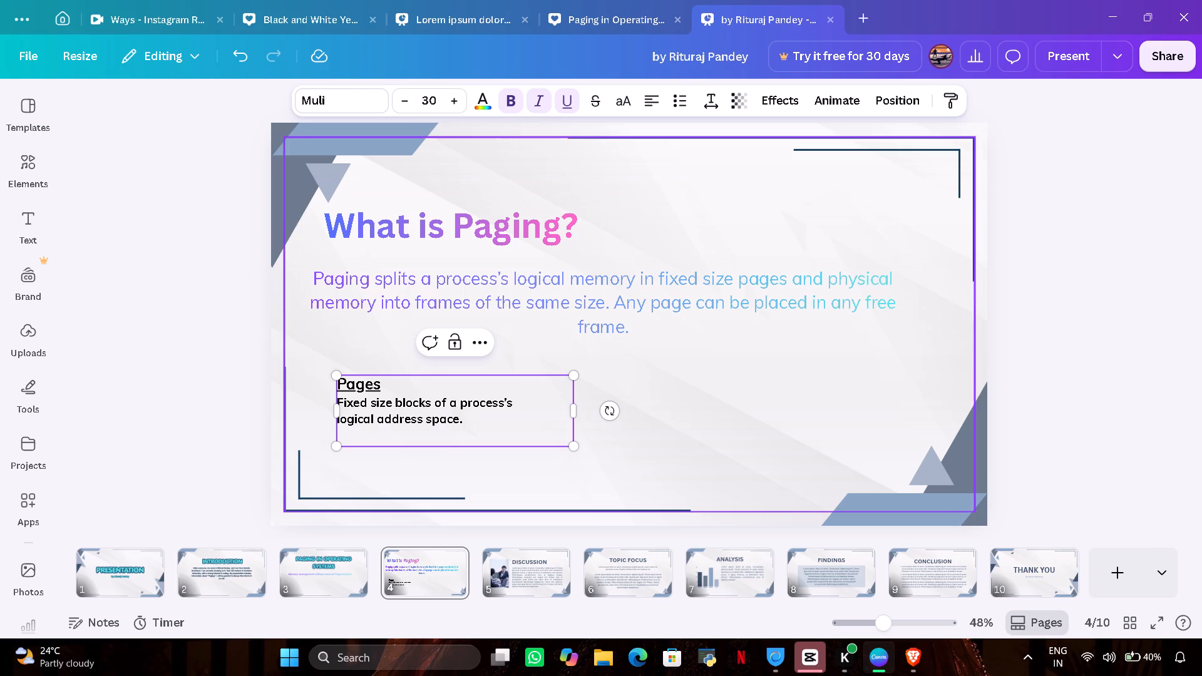
{"action": "left_click_drag", "start_coordinate": [385, 387], "coordinate": [333, 388]}
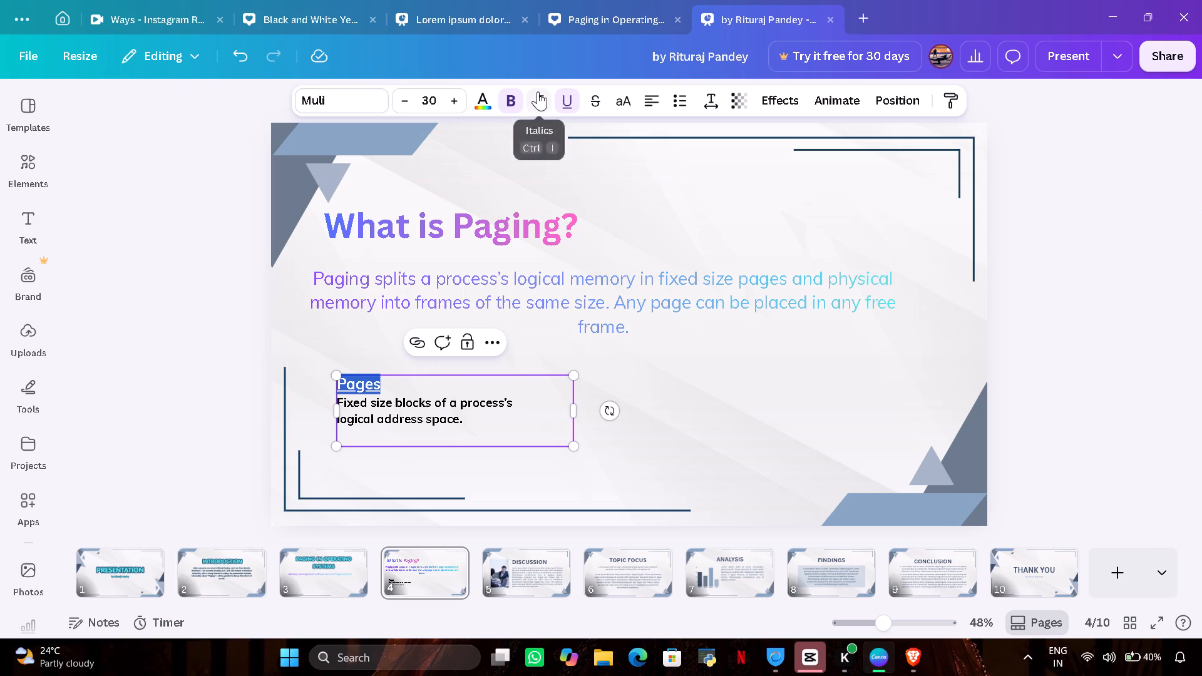
{"action": "left_click", "coordinate": [538, 91]}
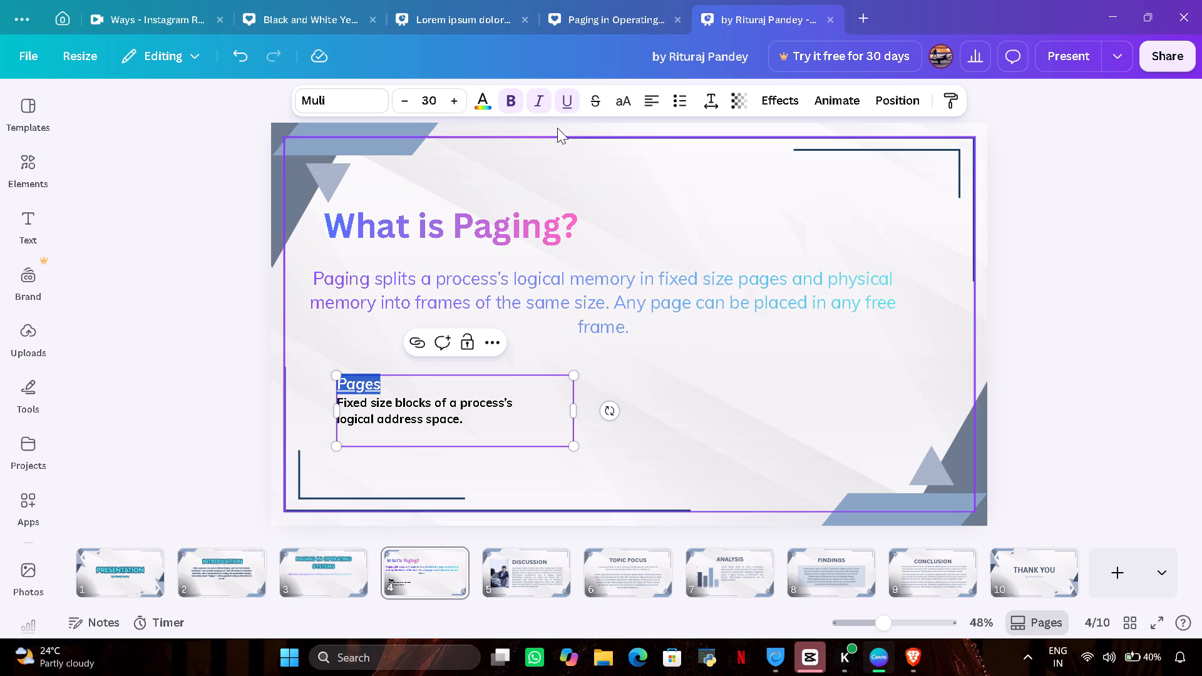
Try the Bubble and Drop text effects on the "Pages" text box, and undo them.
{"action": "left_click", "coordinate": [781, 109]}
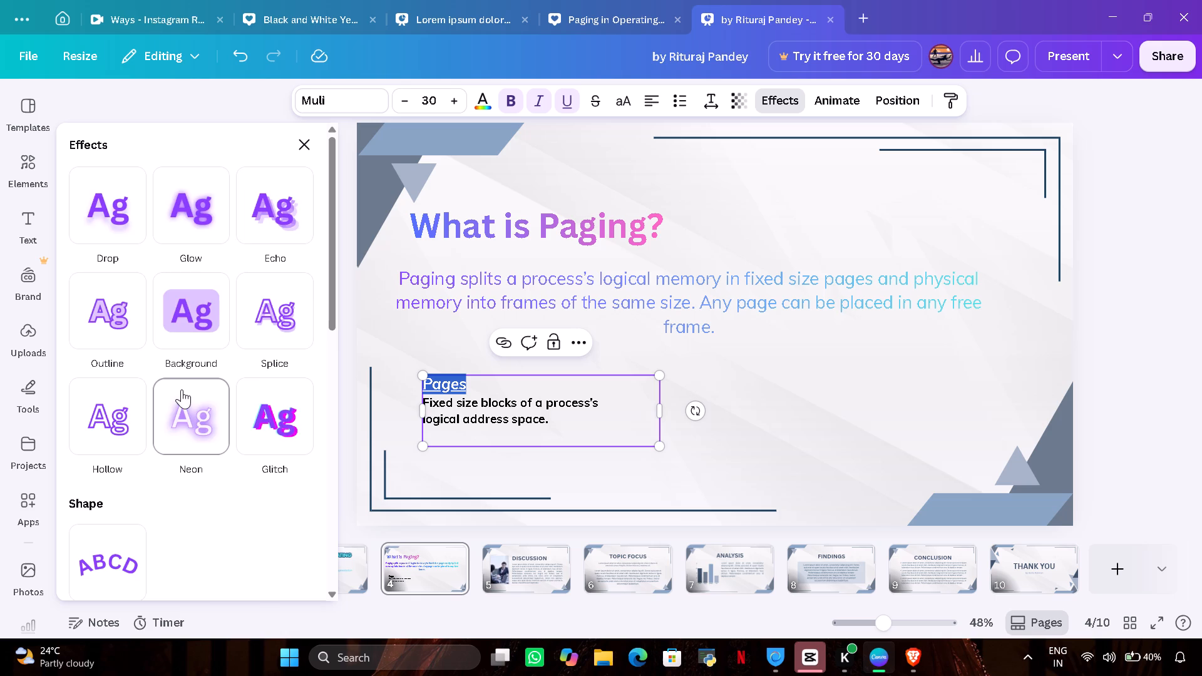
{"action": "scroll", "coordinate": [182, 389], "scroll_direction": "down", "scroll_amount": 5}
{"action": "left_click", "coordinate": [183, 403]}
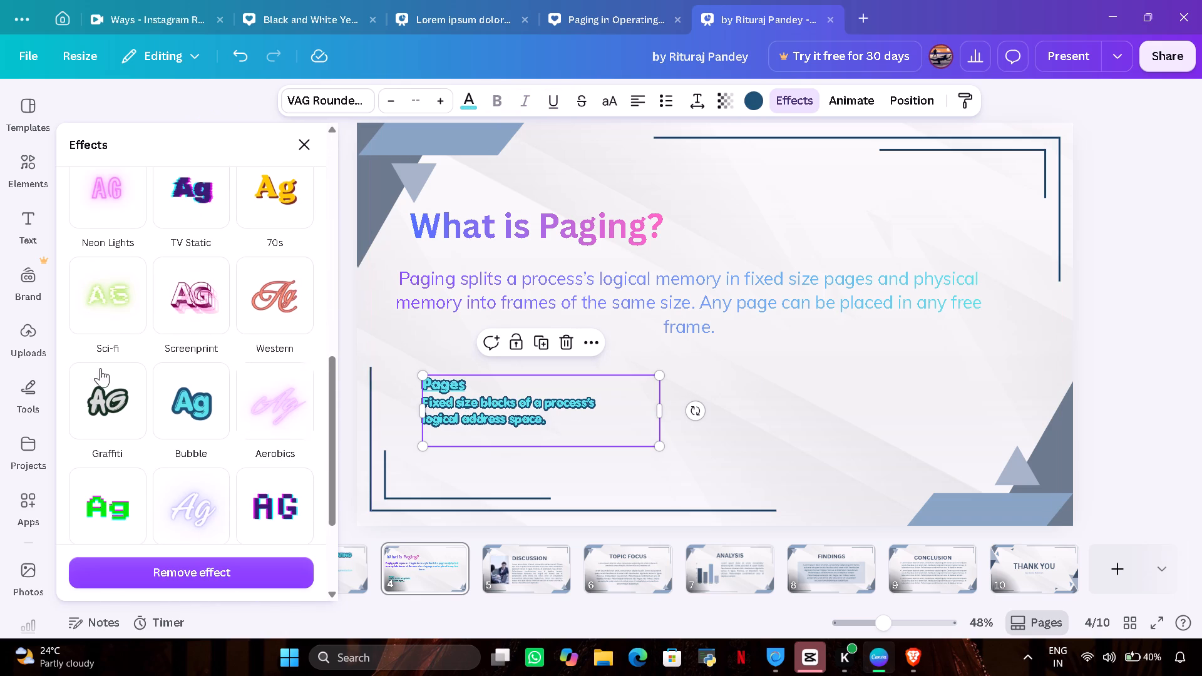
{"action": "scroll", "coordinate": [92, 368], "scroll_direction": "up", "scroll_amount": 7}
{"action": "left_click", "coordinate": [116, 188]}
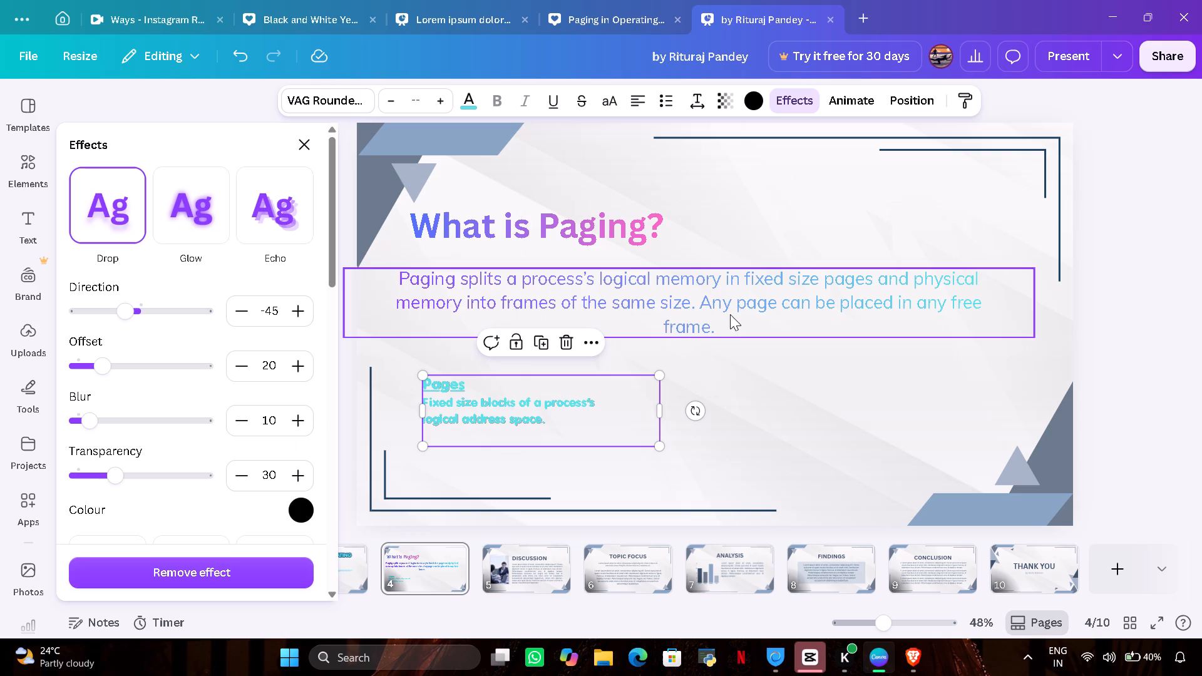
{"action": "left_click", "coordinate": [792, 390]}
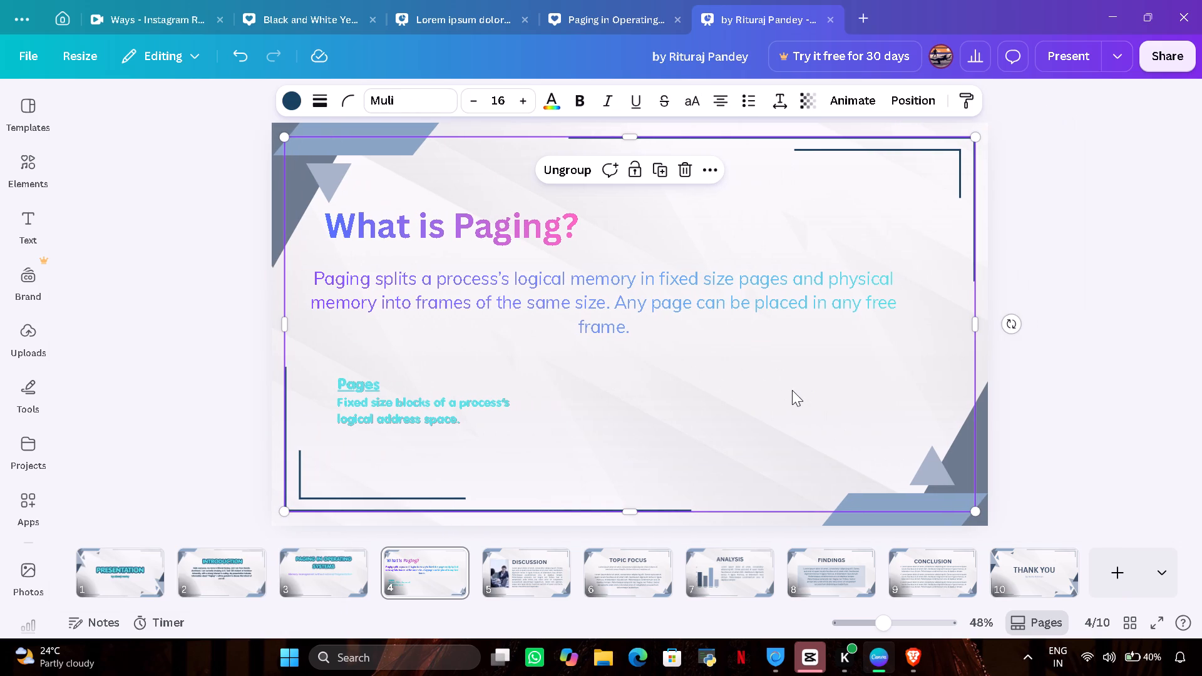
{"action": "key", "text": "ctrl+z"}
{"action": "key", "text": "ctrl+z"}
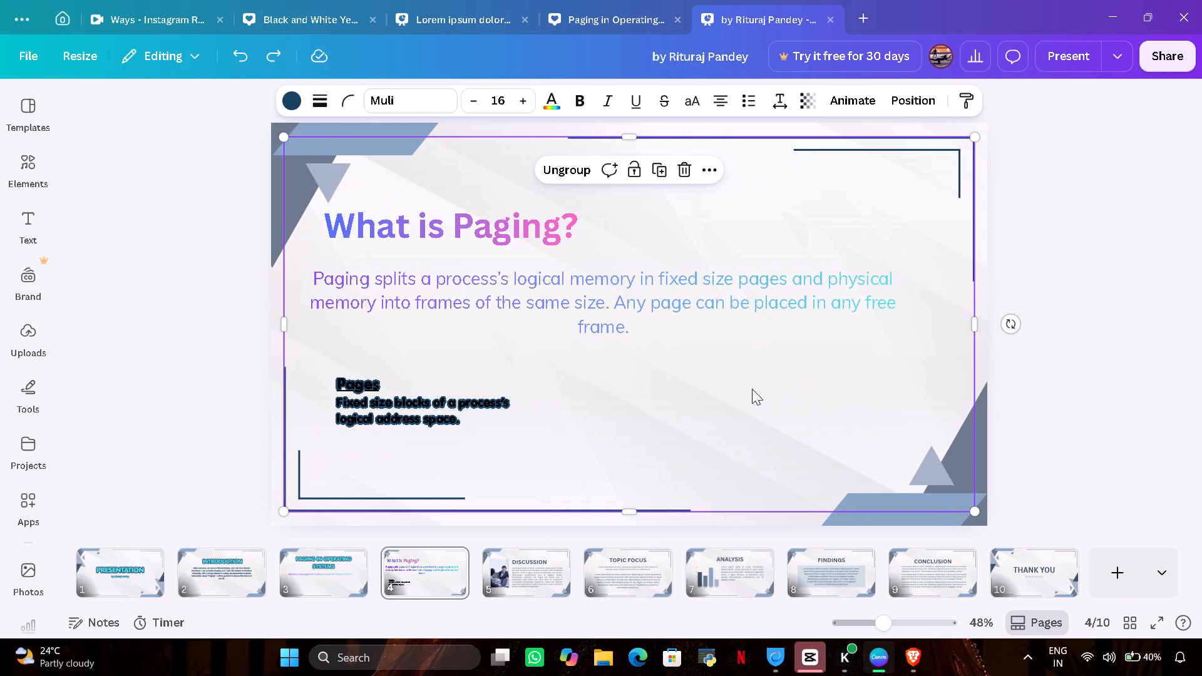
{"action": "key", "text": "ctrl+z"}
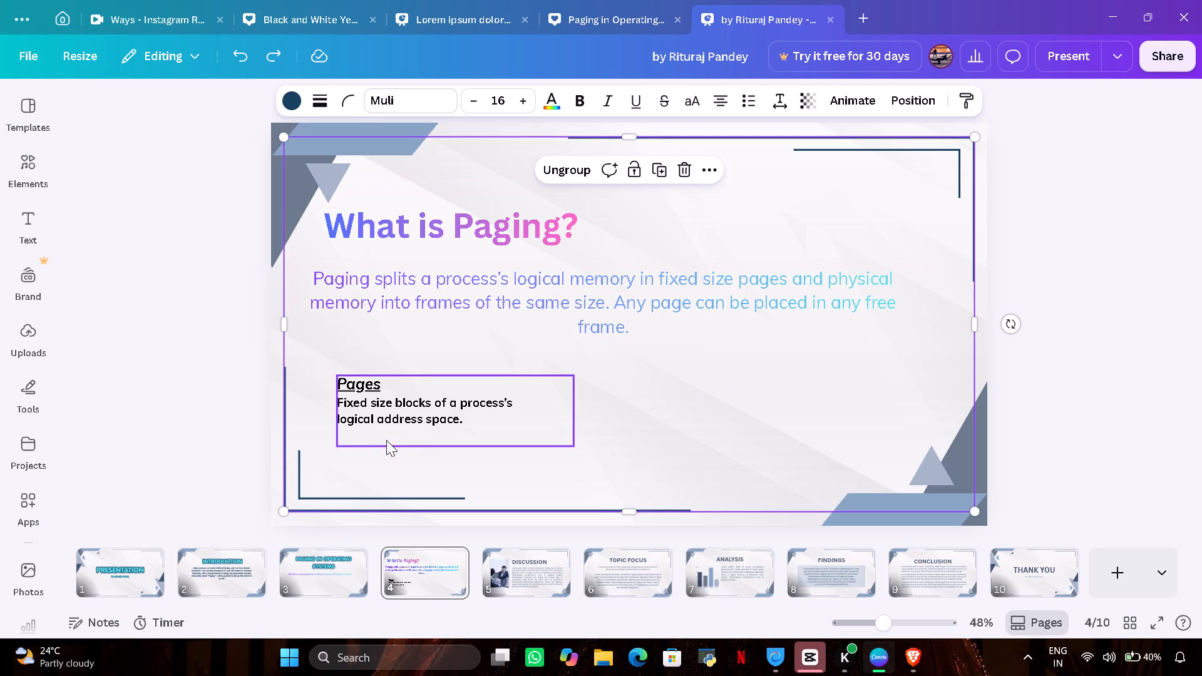
Enlarge the "Pages" text box slightly and shift it toward the slide's left border line.
{"action": "left_click", "coordinate": [399, 414]}
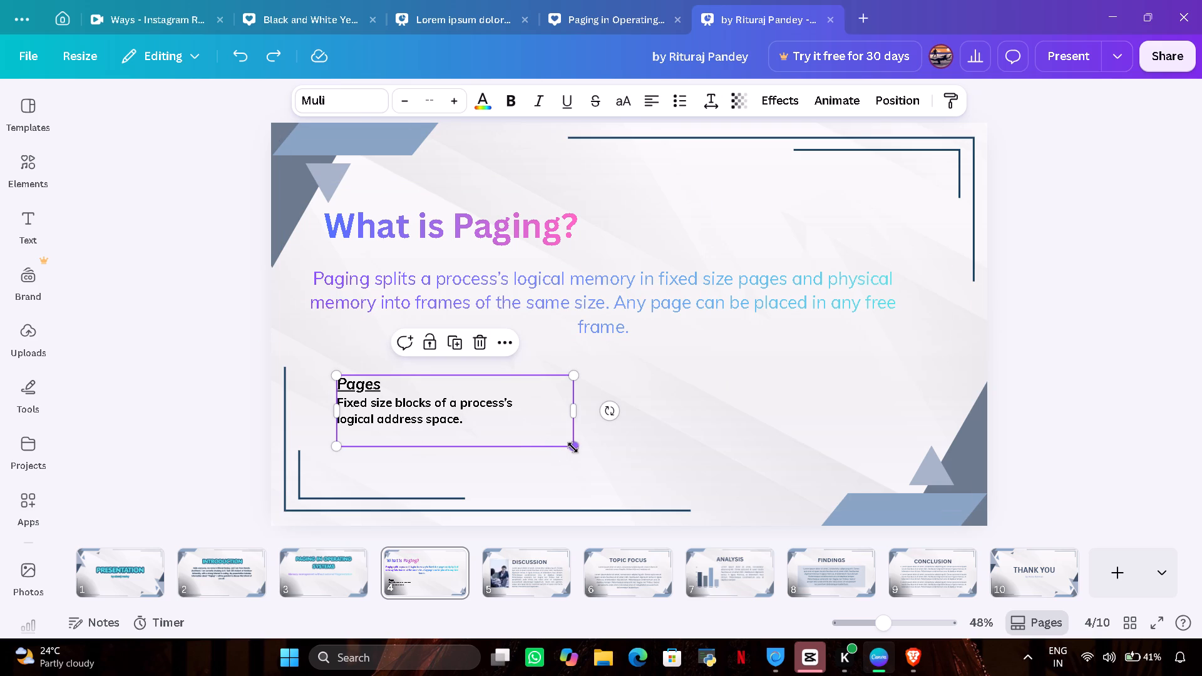
{"action": "left_click_drag", "start_coordinate": [575, 446], "coordinate": [607, 467]}
{"action": "left_click_drag", "start_coordinate": [569, 449], "coordinate": [557, 449]}
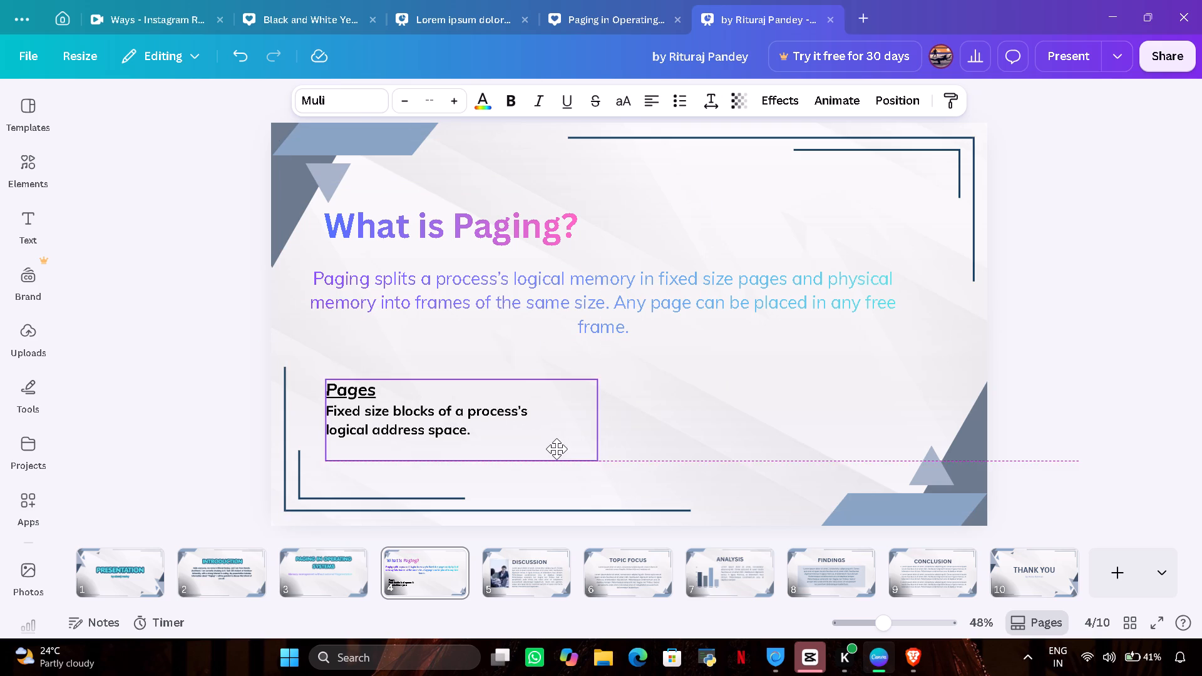
{"action": "left_click_drag", "start_coordinate": [557, 449], "coordinate": [547, 448]}
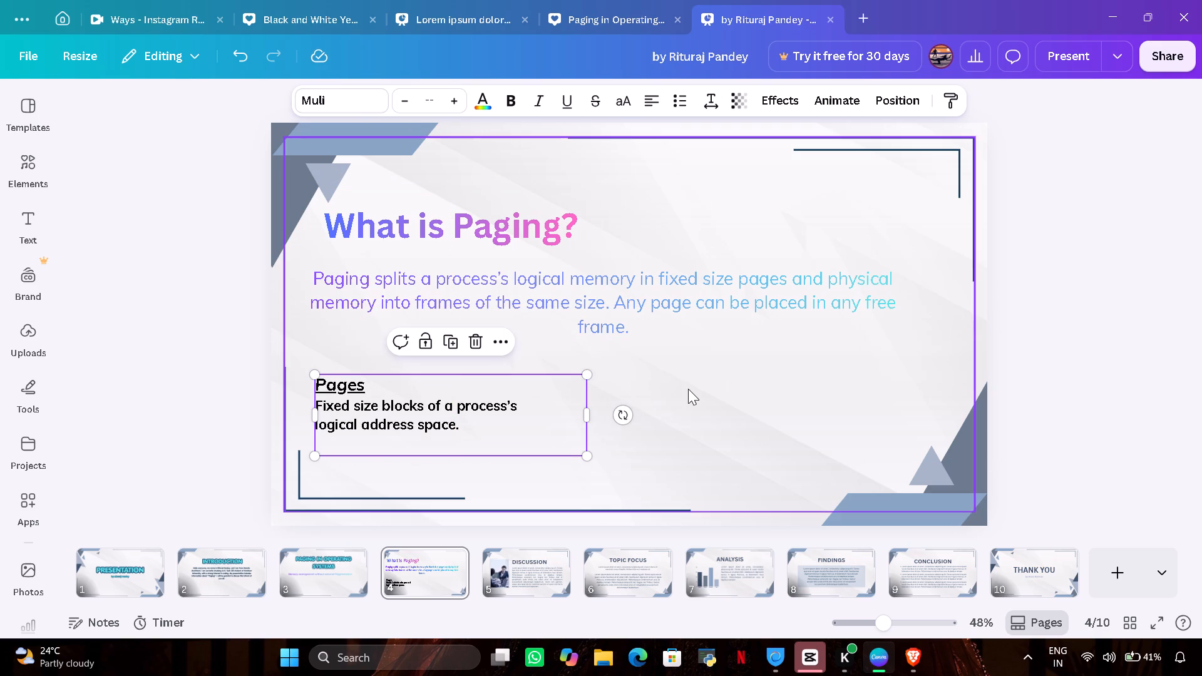
{"action": "left_click", "coordinate": [688, 389]}
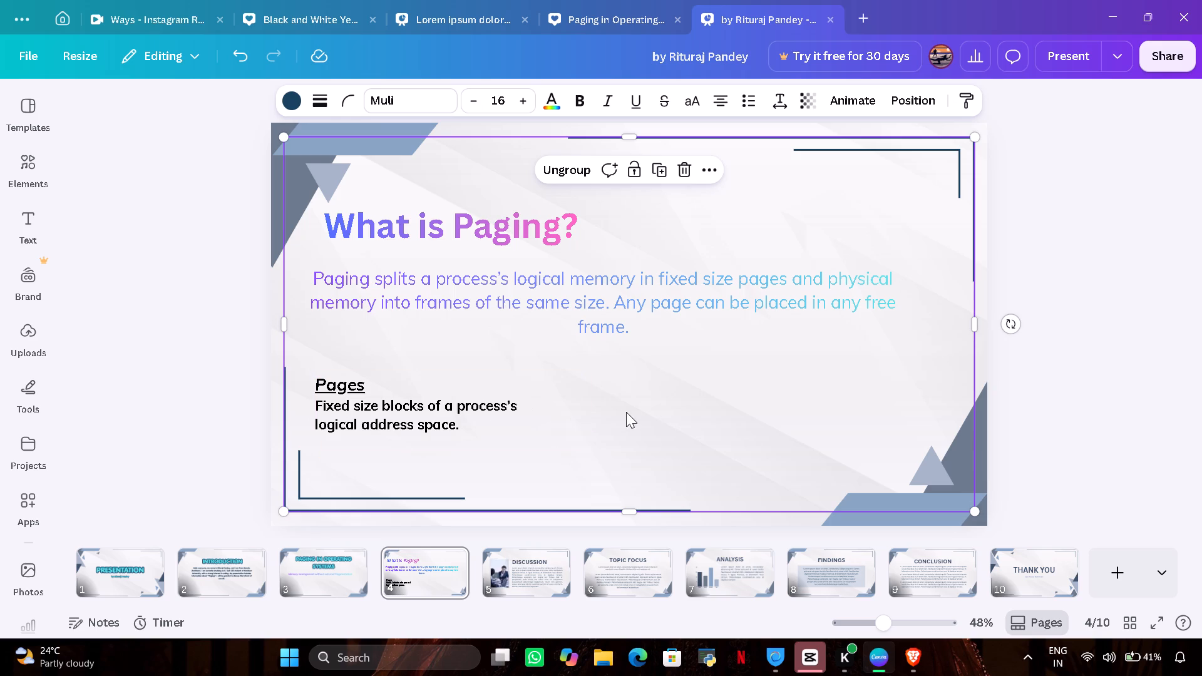
Add a new paragraph text box, narrow it to about a third of the slide width, and place it beside the "Pages" block.
{"action": "left_click", "coordinate": [34, 228]}
{"action": "left_click", "coordinate": [192, 166]}
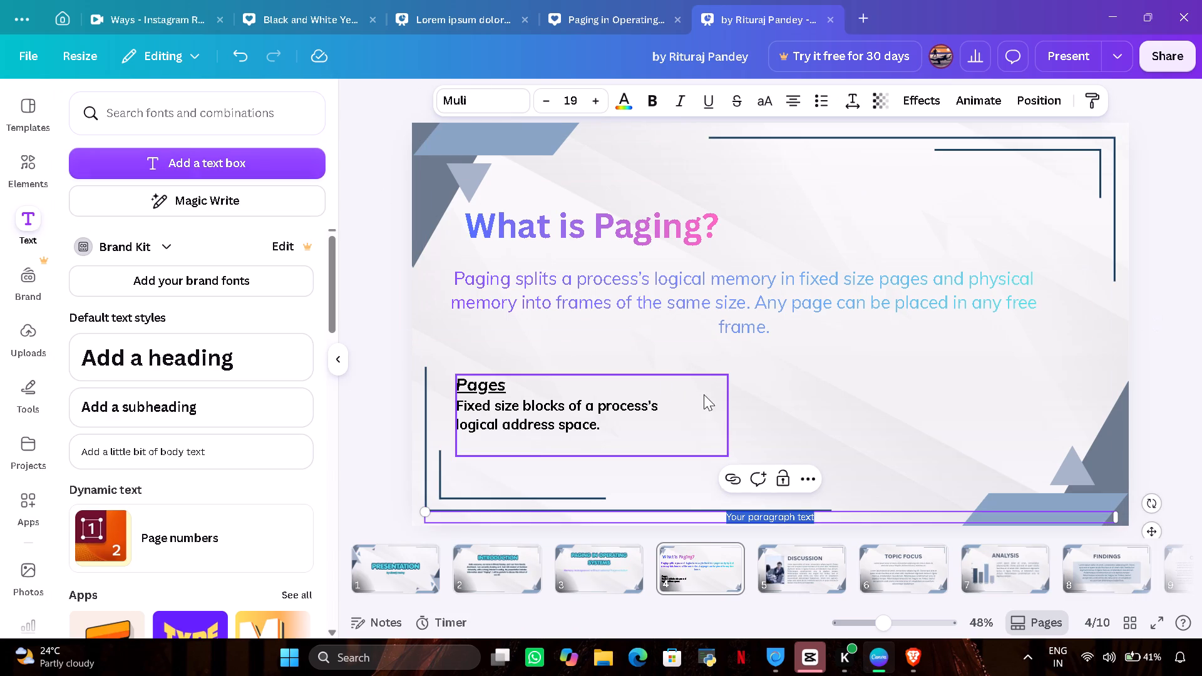
{"action": "left_click_drag", "start_coordinate": [759, 523], "coordinate": [778, 417]}
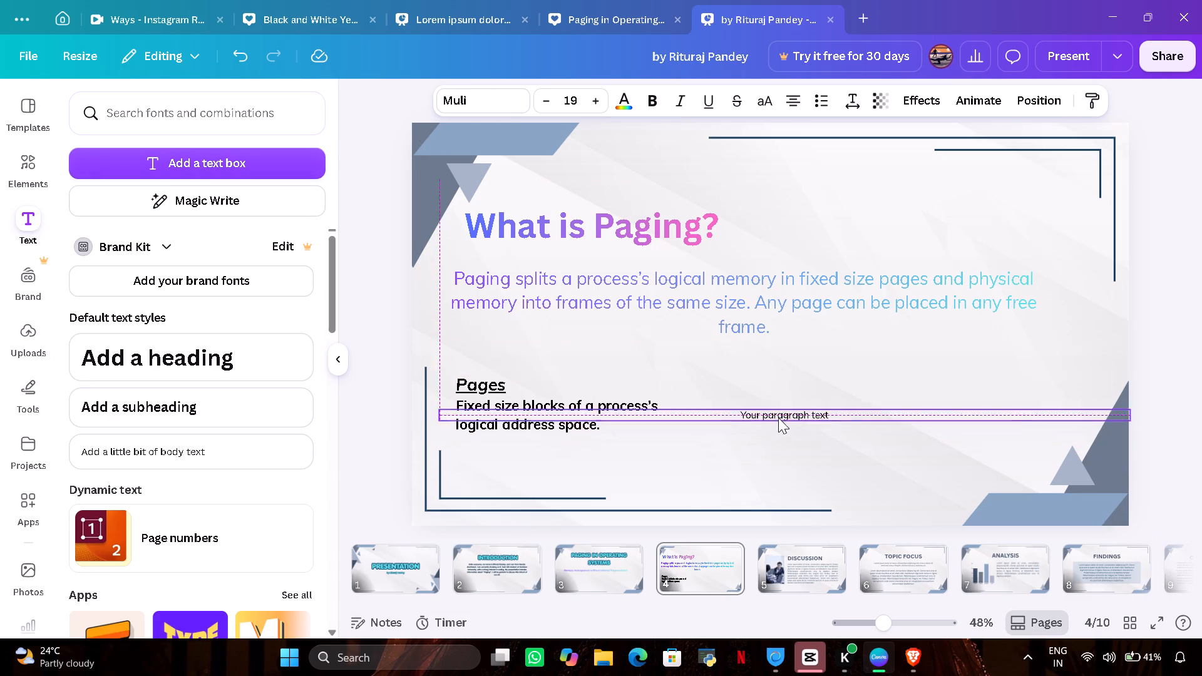
{"action": "left_click_drag", "start_coordinate": [778, 417], "coordinate": [783, 401]}
{"action": "left_click_drag", "start_coordinate": [448, 396], "coordinate": [773, 392]}
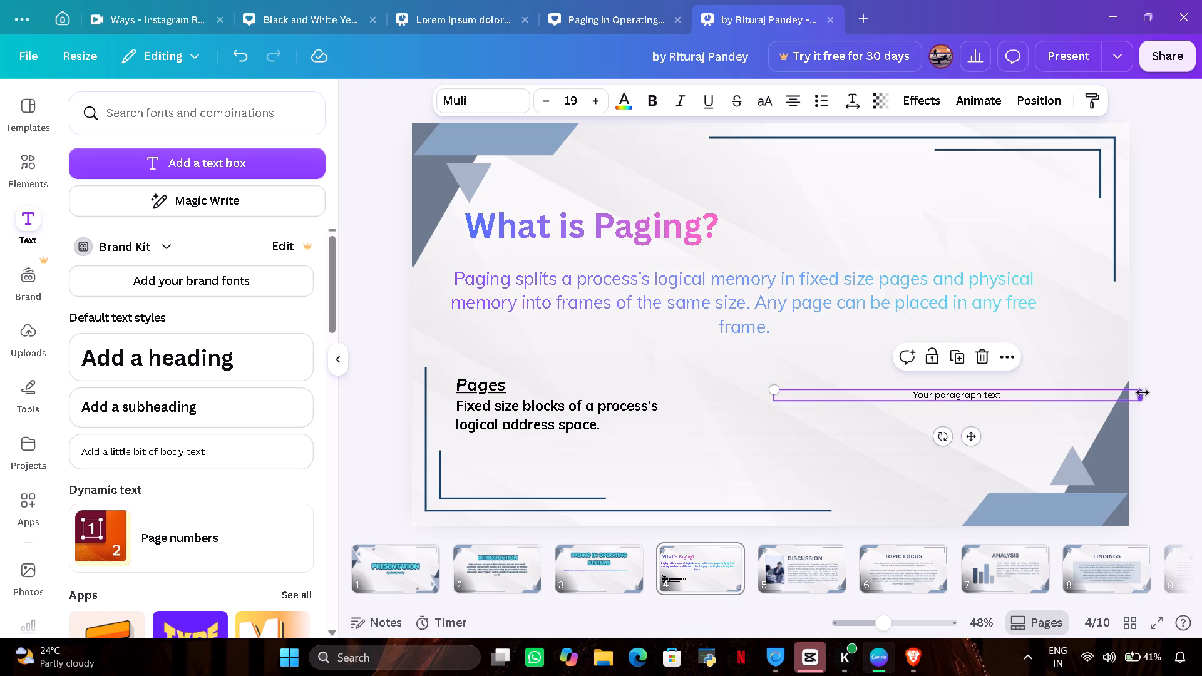
{"action": "left_click_drag", "start_coordinate": [1143, 395], "coordinate": [1010, 398]}
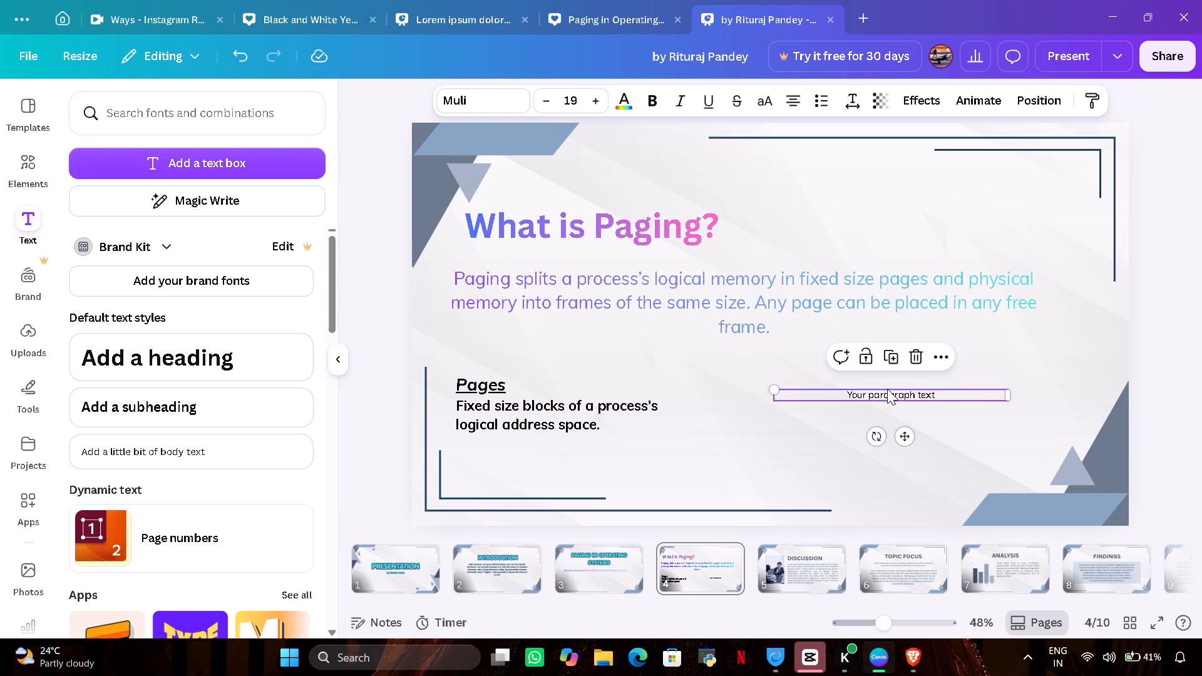
{"action": "left_click_drag", "start_coordinate": [887, 389], "coordinate": [816, 381]}
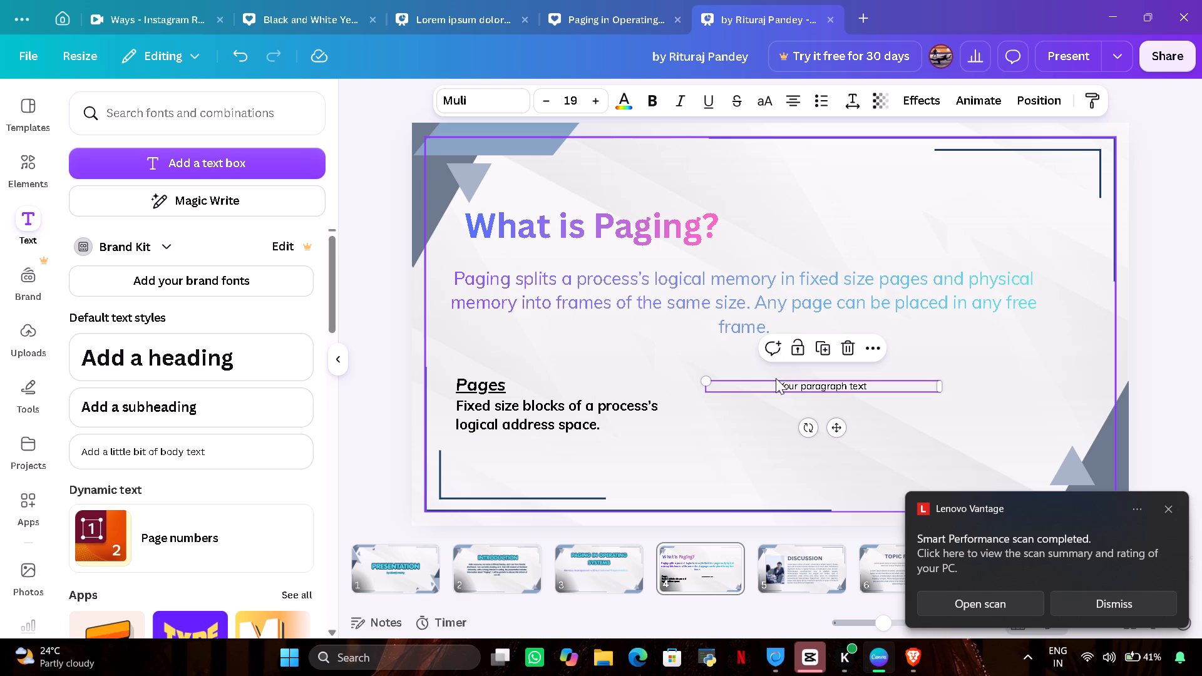
{"action": "left_click_drag", "start_coordinate": [775, 384], "coordinate": [719, 386]}
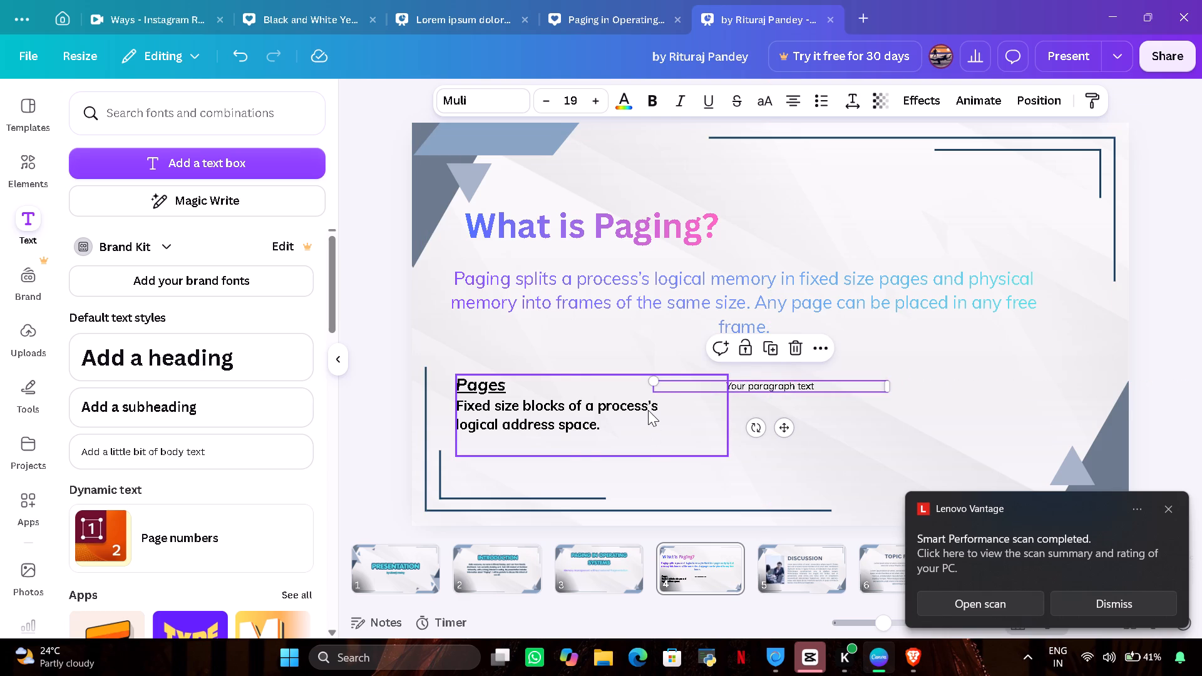
Scale down the "Pages" text box so that it clears the new paragraph text beside it.
{"action": "left_click", "coordinate": [648, 410]}
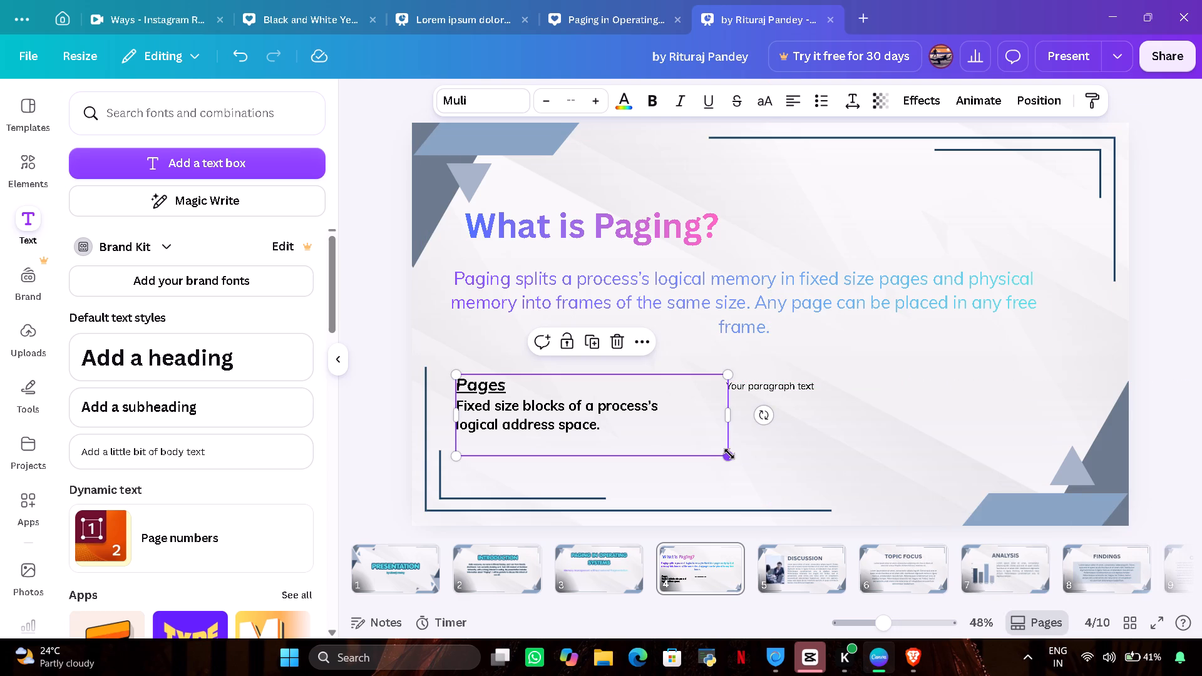
{"action": "left_click_drag", "start_coordinate": [729, 454], "coordinate": [659, 470]}
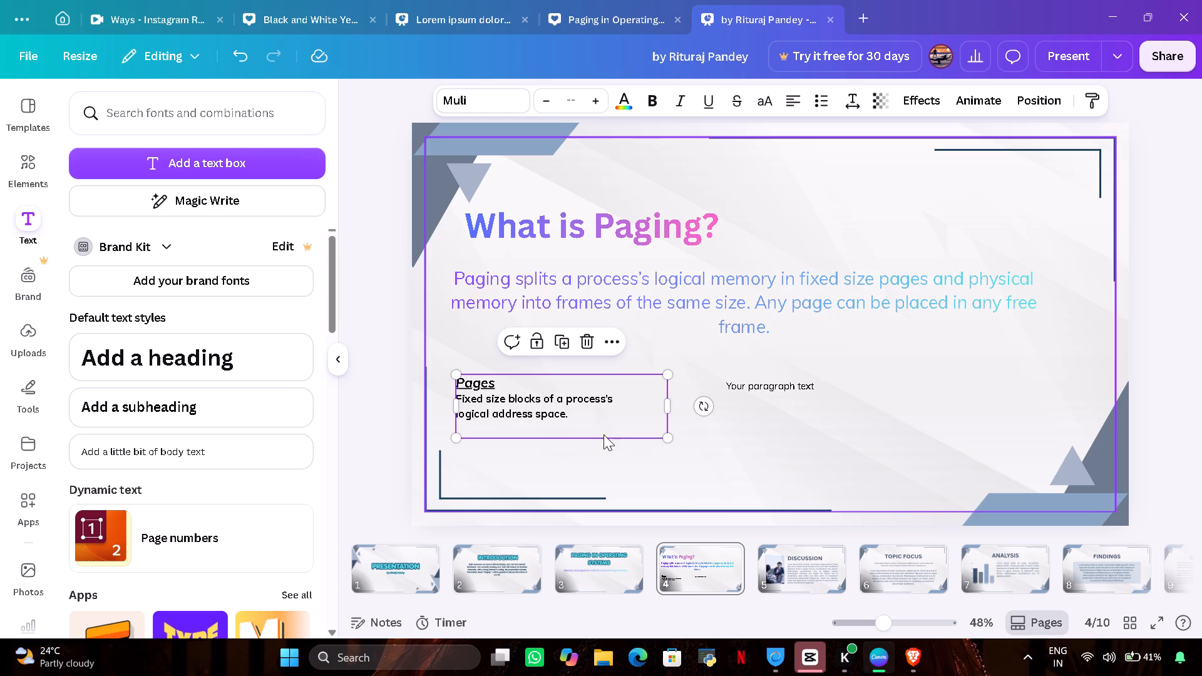
Check the definition blocks on page 2 of the Paging in Operating Systems PDF design, and return to slide 4.
{"action": "left_click", "coordinate": [587, 419]}
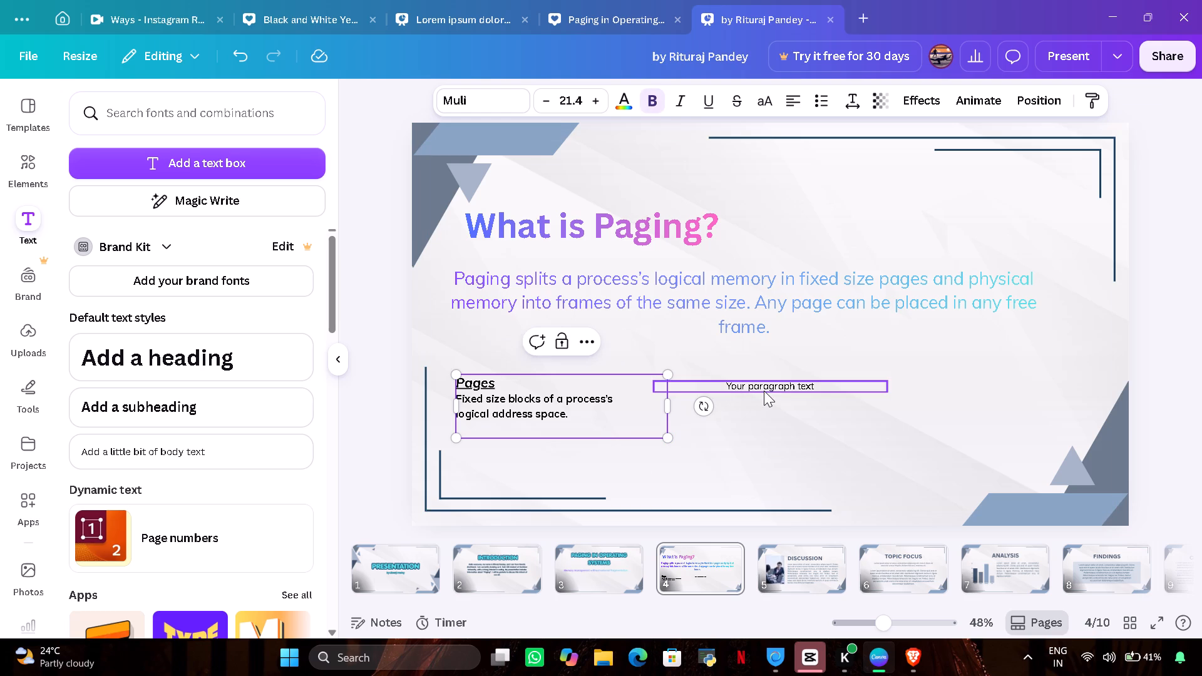
{"action": "left_click", "coordinate": [764, 391]}
{"action": "double_click", "coordinate": [793, 385]}
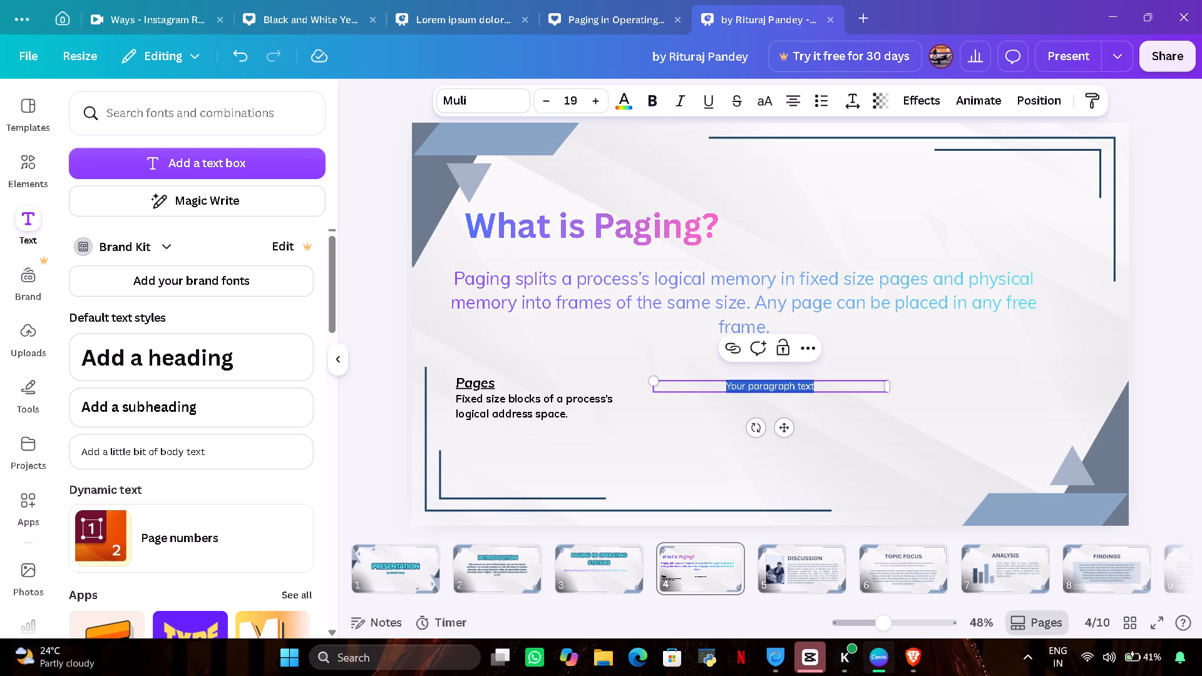
{"action": "left_click", "coordinate": [614, 15]}
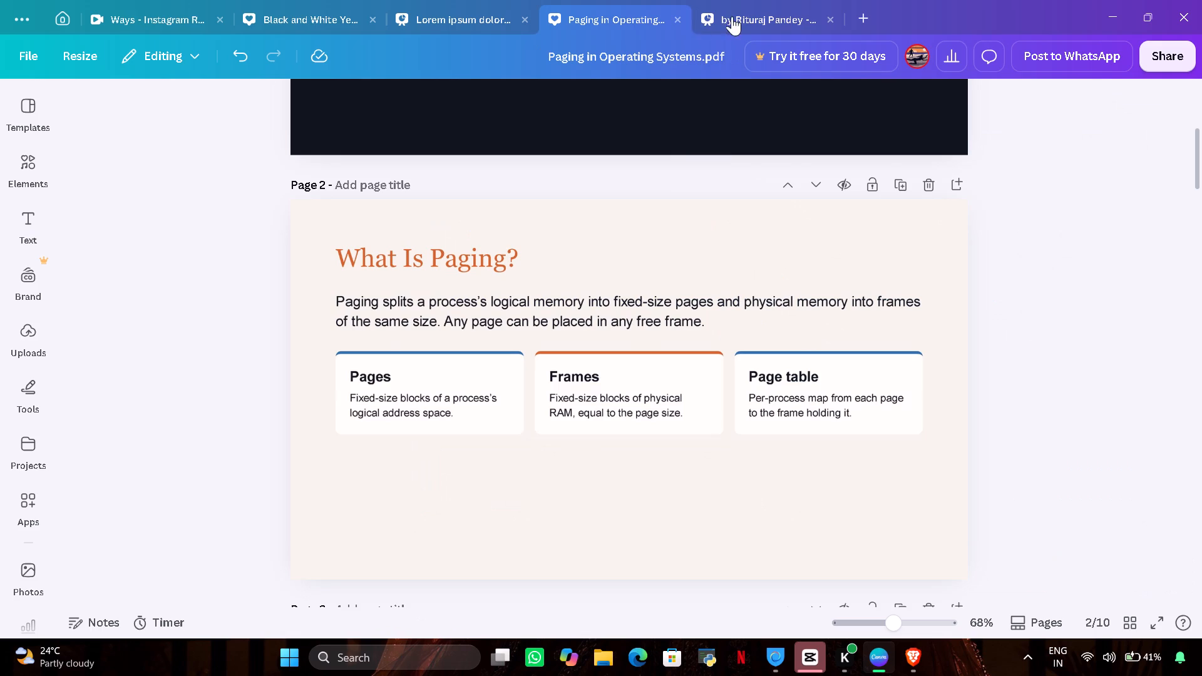
{"action": "left_click", "coordinate": [749, 21]}
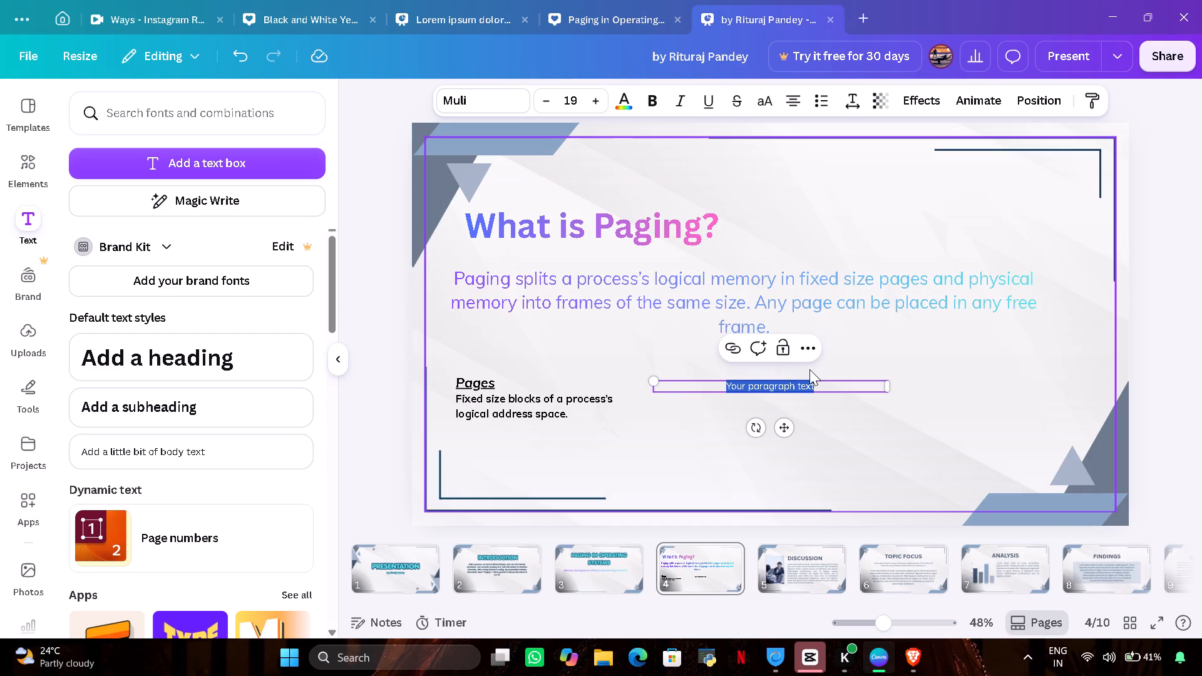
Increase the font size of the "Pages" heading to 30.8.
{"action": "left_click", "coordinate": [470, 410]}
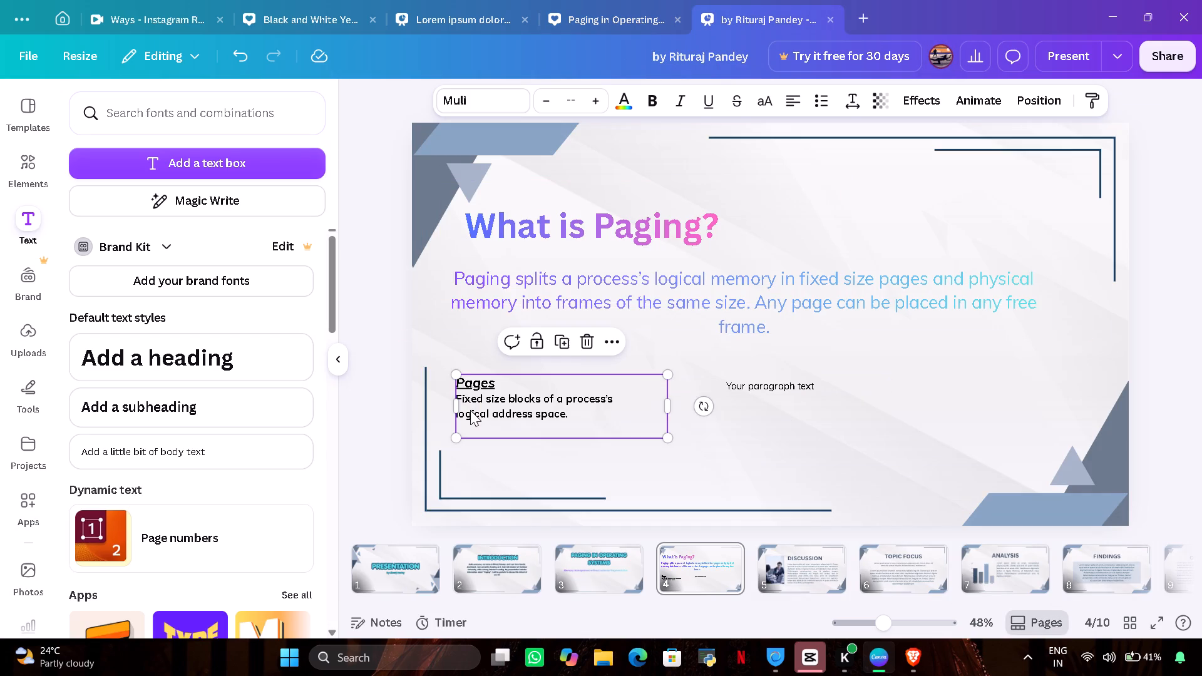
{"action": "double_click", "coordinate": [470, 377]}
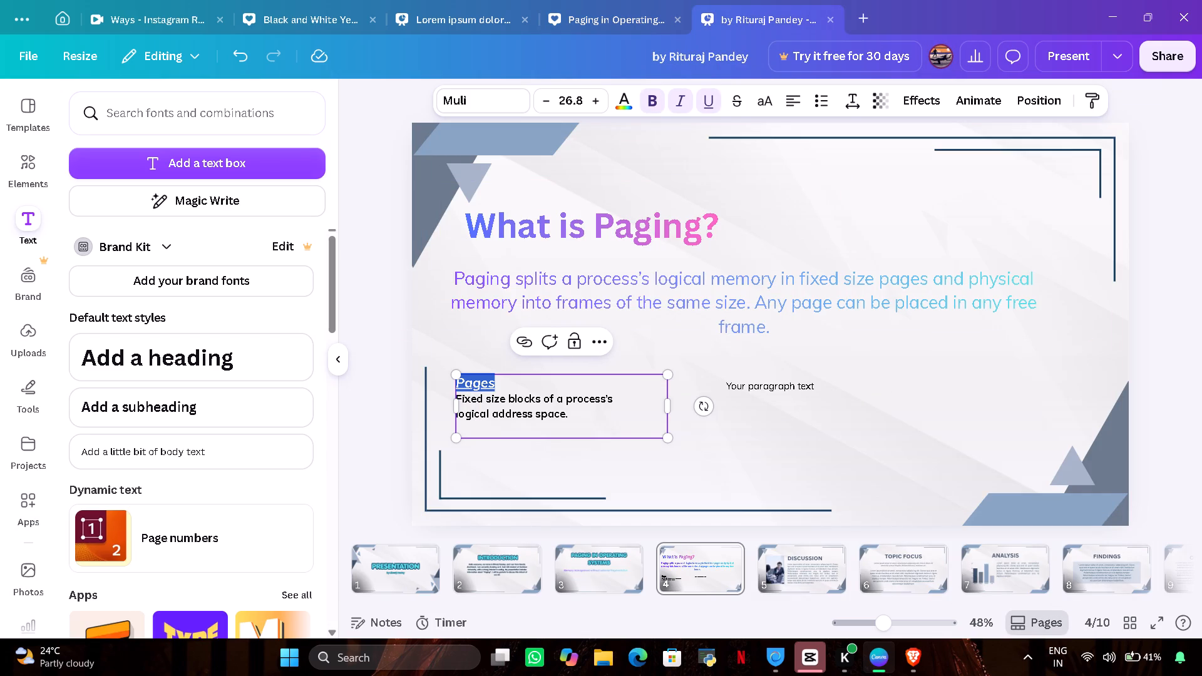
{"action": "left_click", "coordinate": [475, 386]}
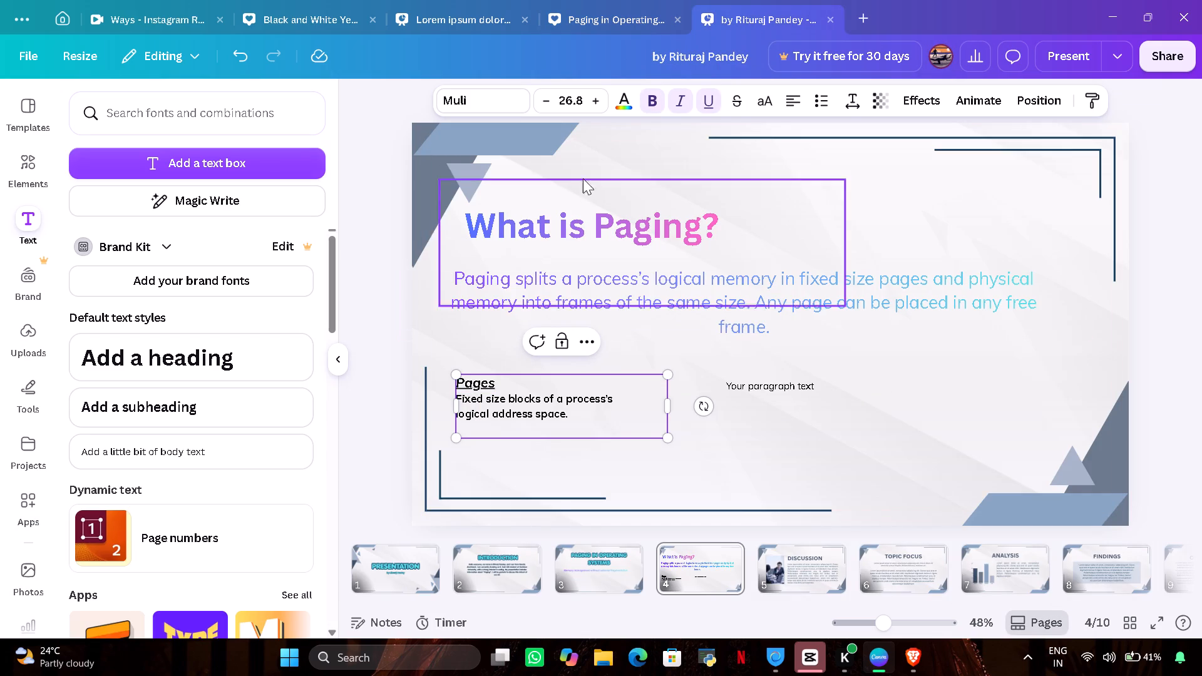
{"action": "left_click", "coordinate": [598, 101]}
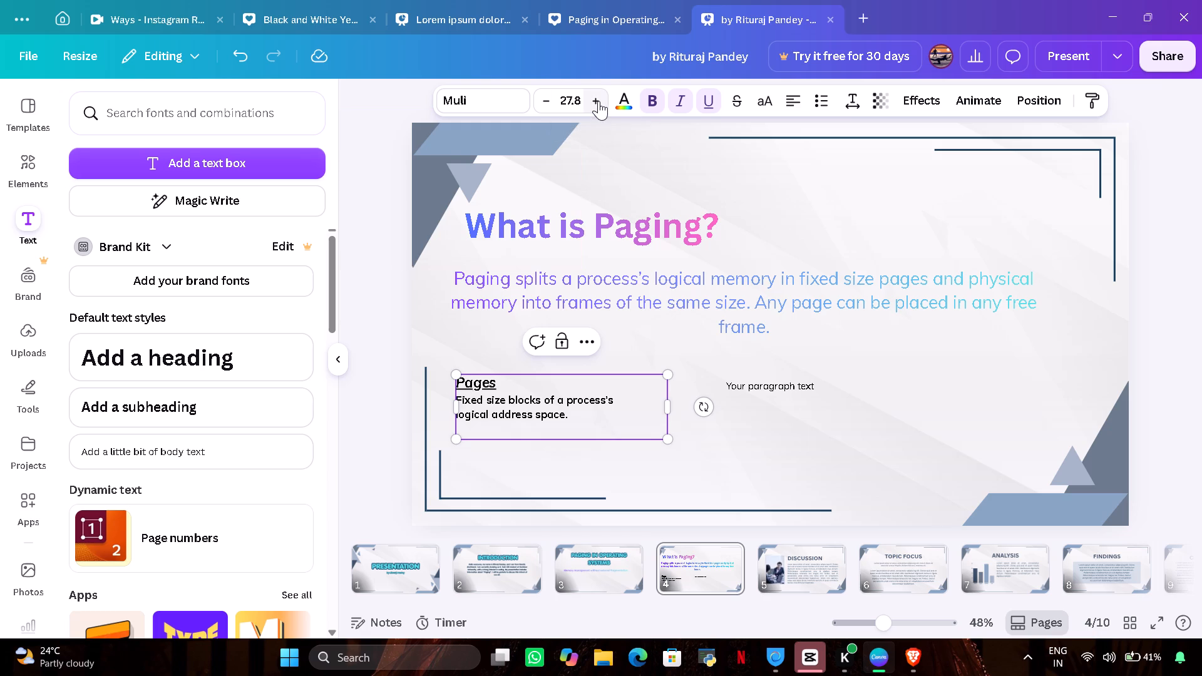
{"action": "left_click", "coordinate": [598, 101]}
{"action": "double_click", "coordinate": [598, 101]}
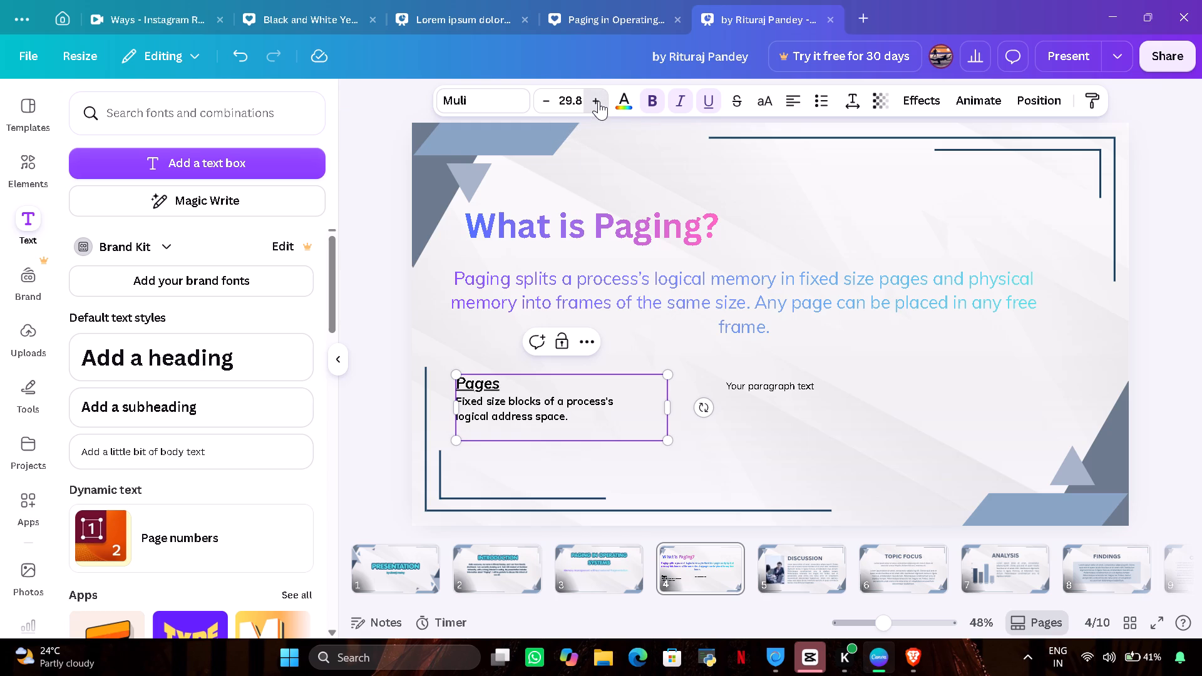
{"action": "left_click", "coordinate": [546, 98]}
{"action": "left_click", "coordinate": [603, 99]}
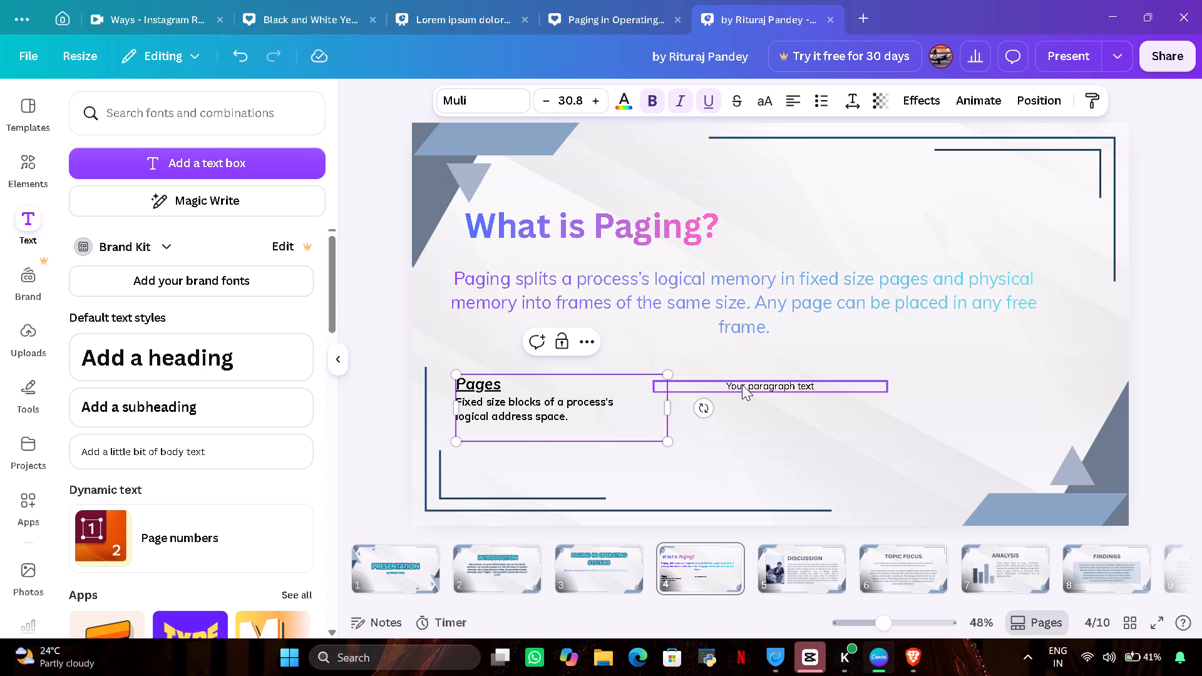
Increase the font size of the placeholder paragraph text beside the "Pages" block to 31.
{"action": "left_click", "coordinate": [744, 384]}
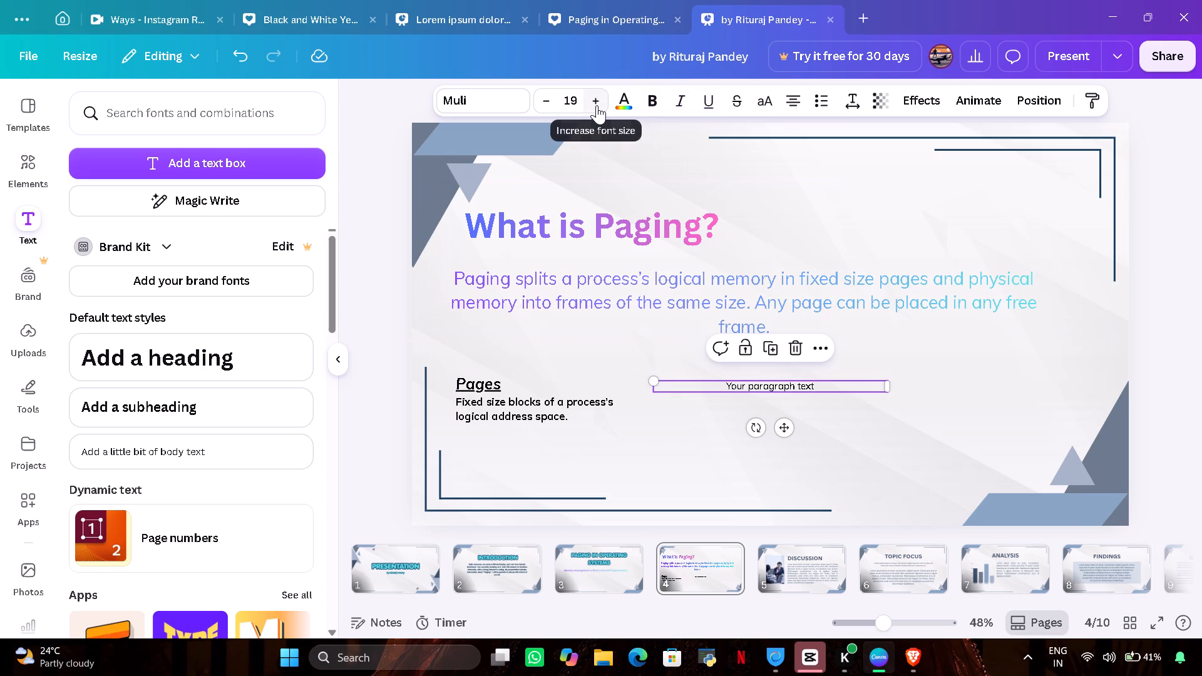
{"action": "triple_click", "coordinate": [597, 105]}
{"action": "triple_click", "coordinate": [597, 105]}
{"action": "triple_click", "coordinate": [597, 105]}
{"action": "double_click", "coordinate": [597, 105]}
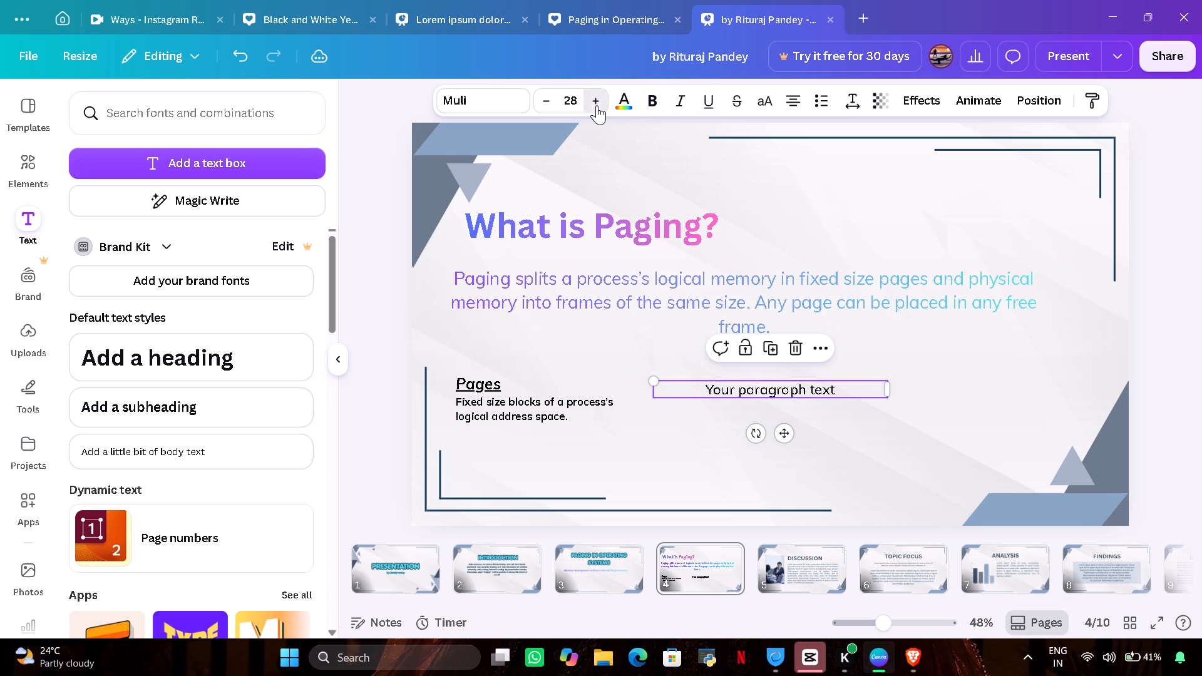
{"action": "right_click", "coordinate": [597, 105]}
{"action": "left_click", "coordinate": [597, 105]}
{"action": "left_click", "coordinate": [552, 103]}
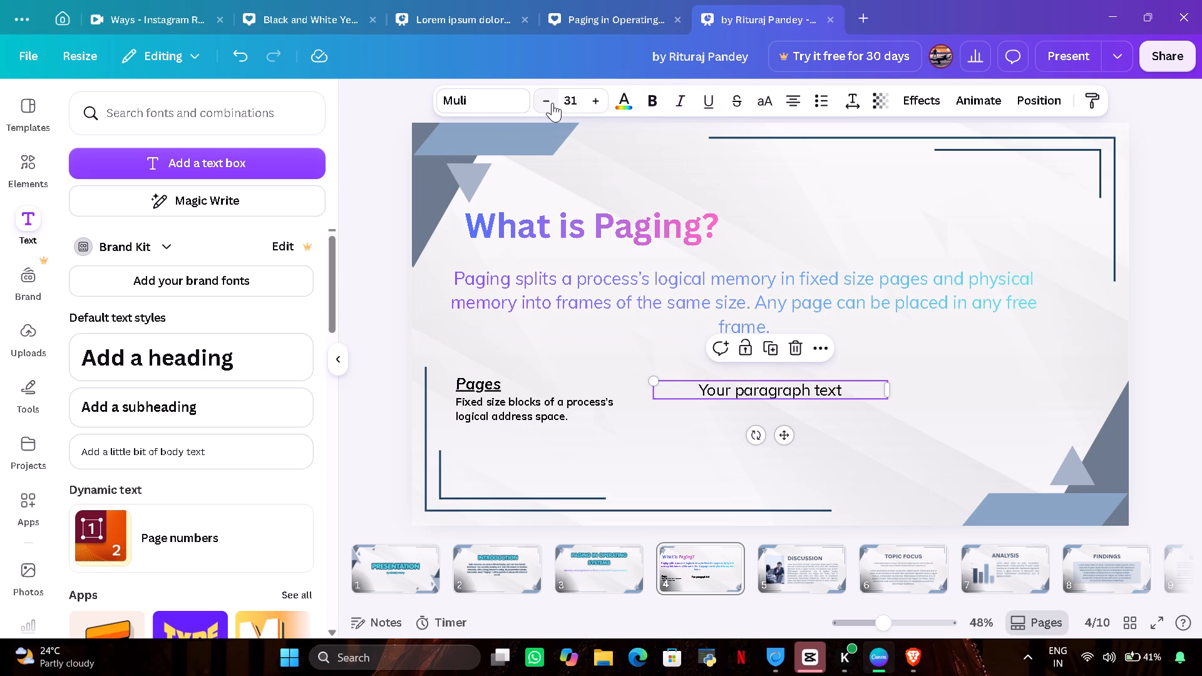
Set the font size of the "Pages" heading to 31.
{"action": "double_click", "coordinate": [481, 385]}
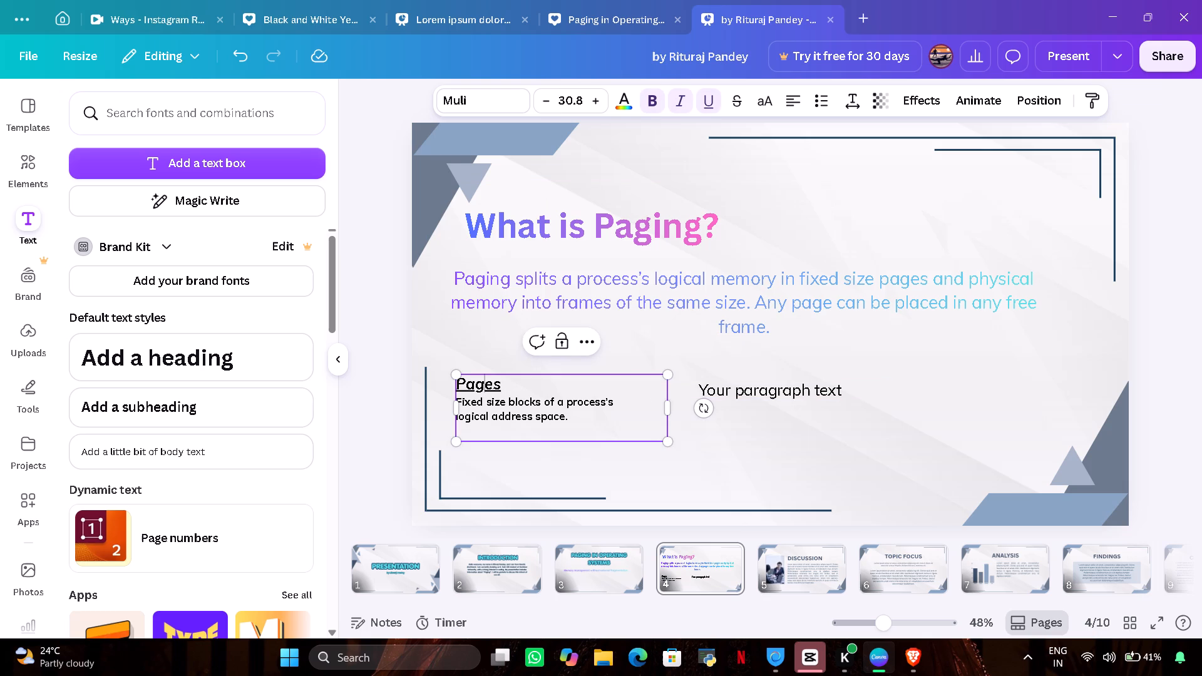
{"action": "double_click", "coordinate": [587, 97]}
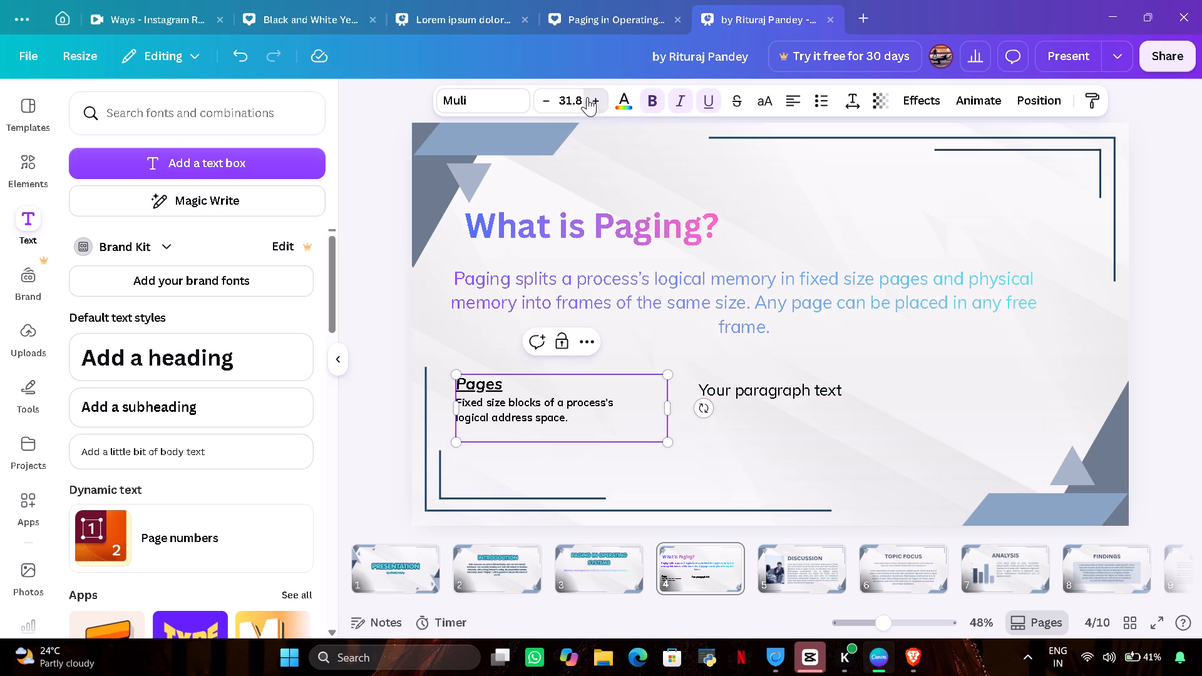
{"action": "double_click", "coordinate": [541, 104]}
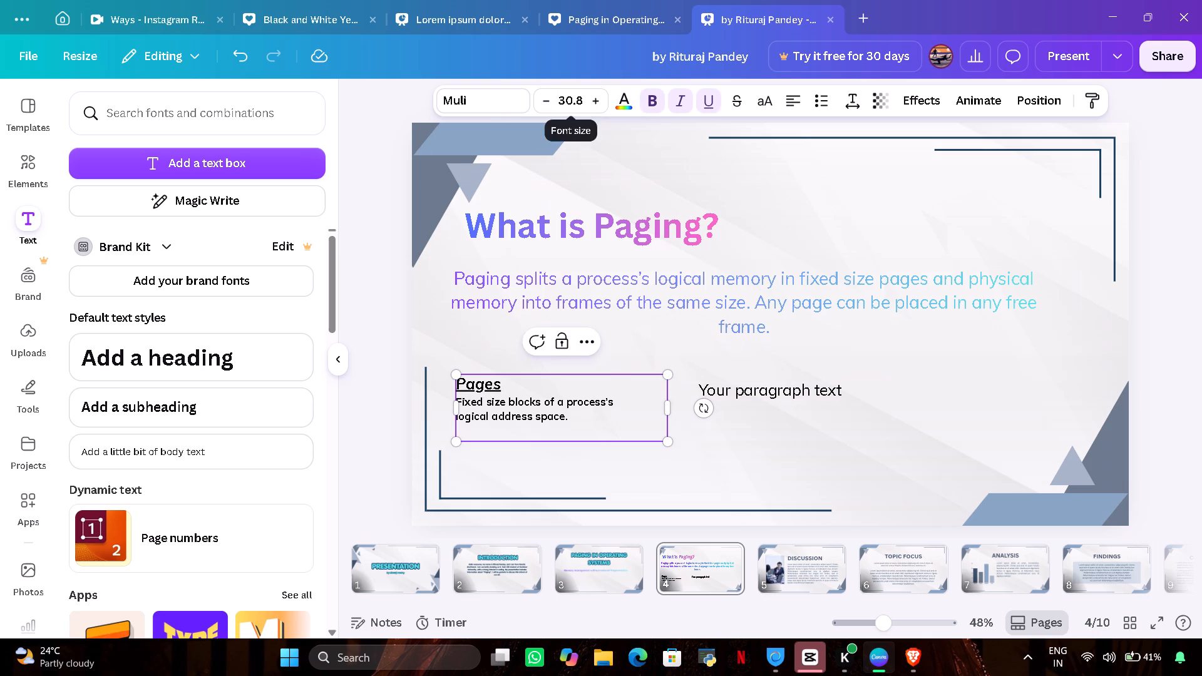
{"action": "left_click", "coordinate": [570, 102]}
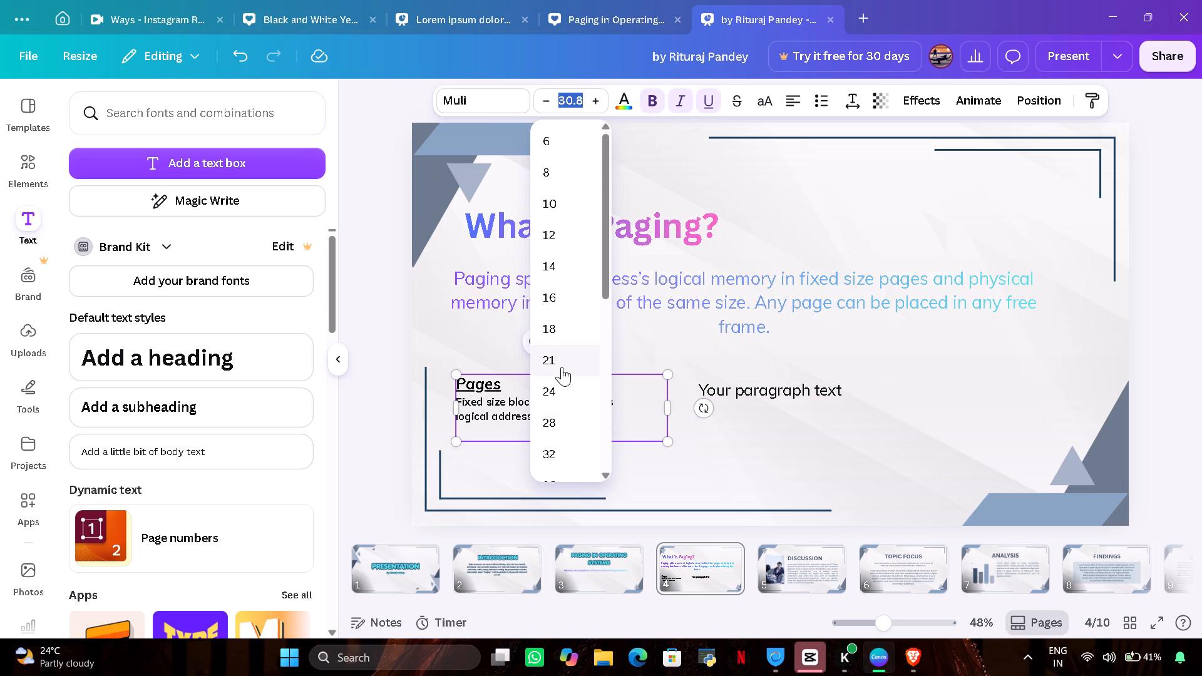
{"action": "type", "text": "31"}
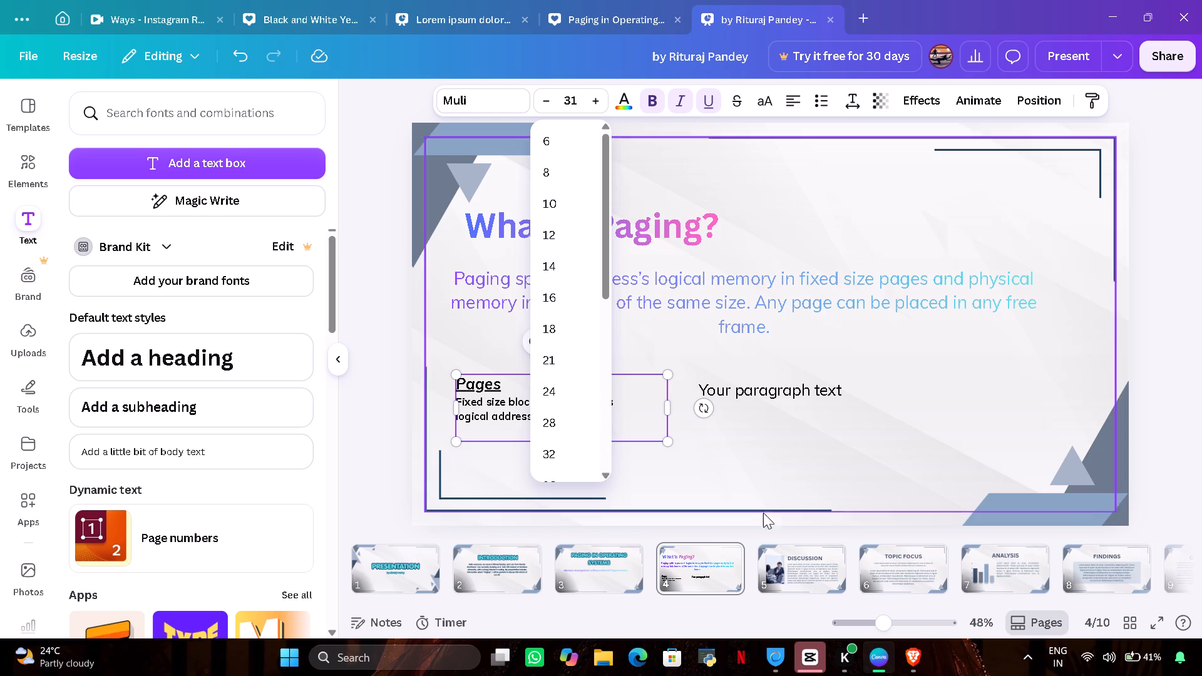
{"action": "left_click", "coordinate": [803, 446]}
Select the placeholder paragraph text for replacement, and consult the "Frames" block in the Paging in Operating Systems PDF design.
{"action": "left_click", "coordinate": [775, 390]}
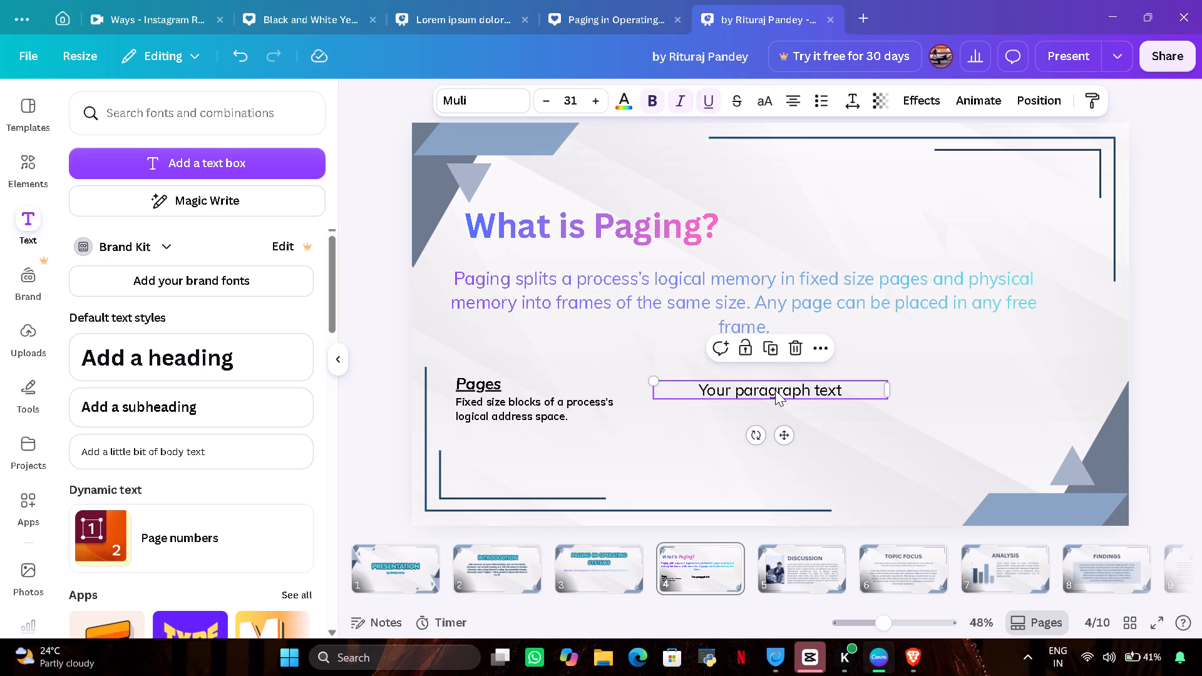
{"action": "double_click", "coordinate": [846, 391]}
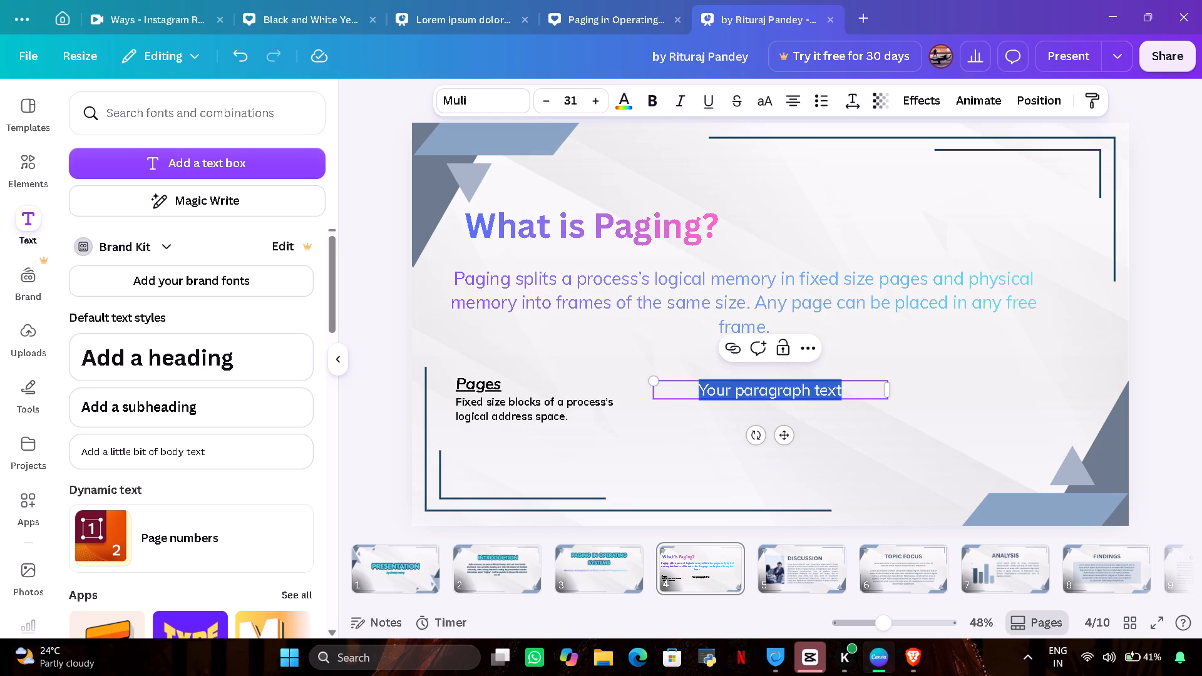
{"action": "left_click", "coordinate": [629, 17]}
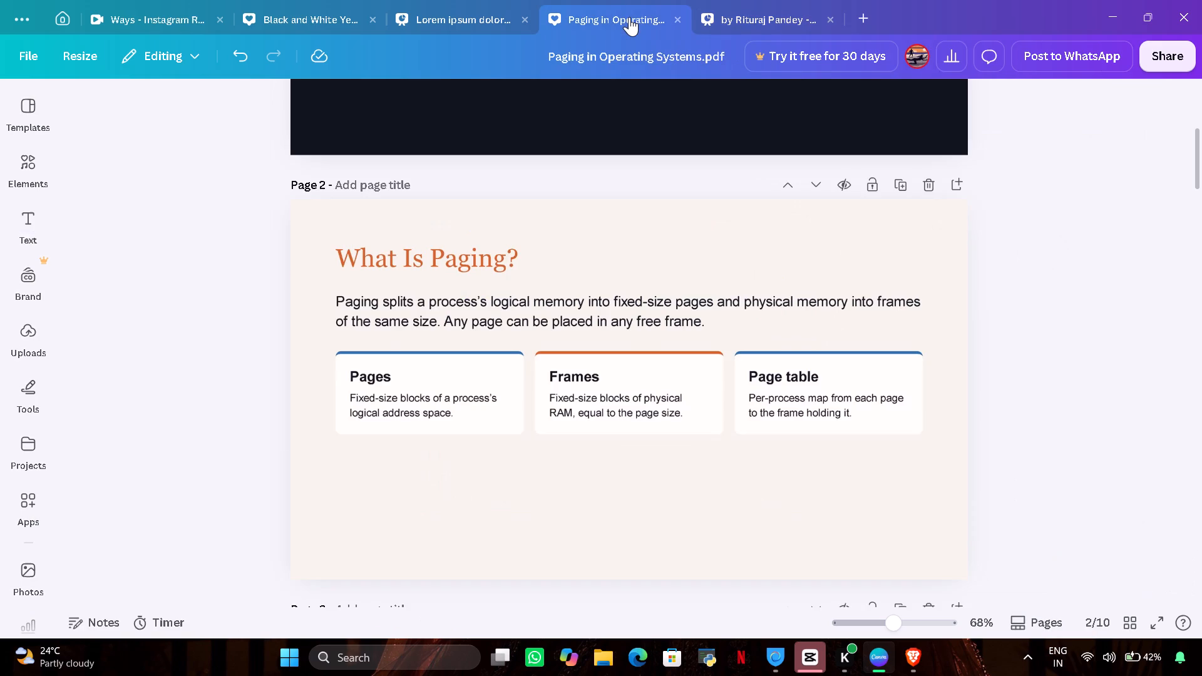
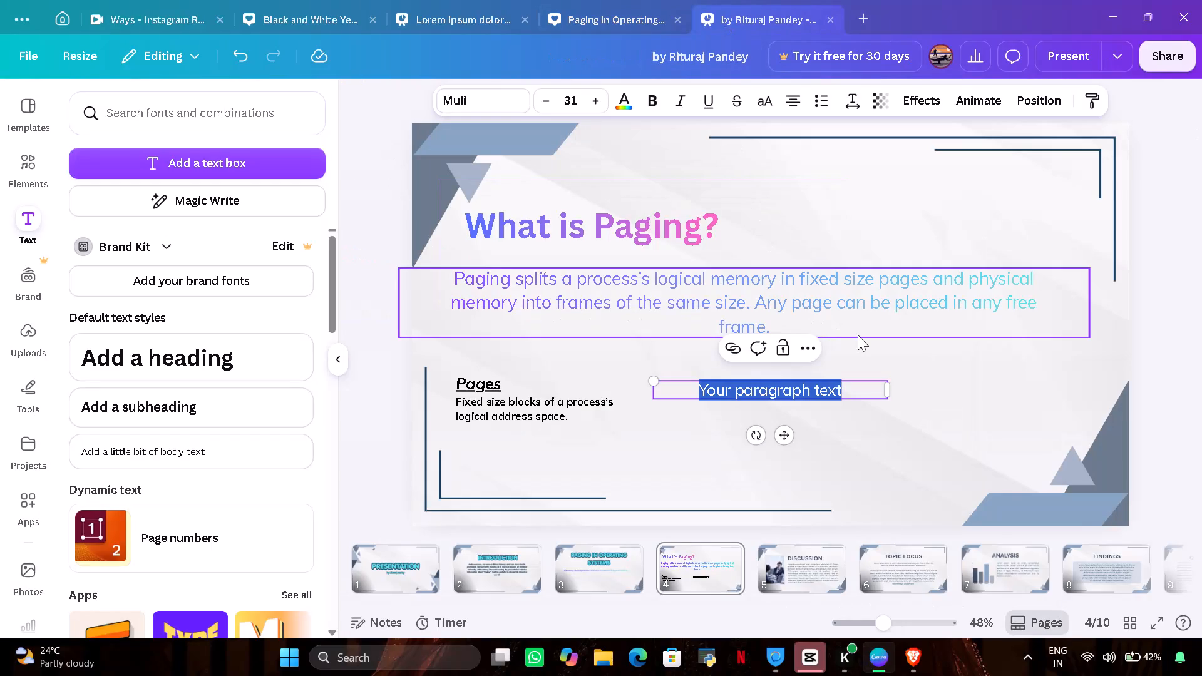
Replace the selected placeholder paragraph text with the heading "Frames".
{"action": "type", "text": "Fra"}
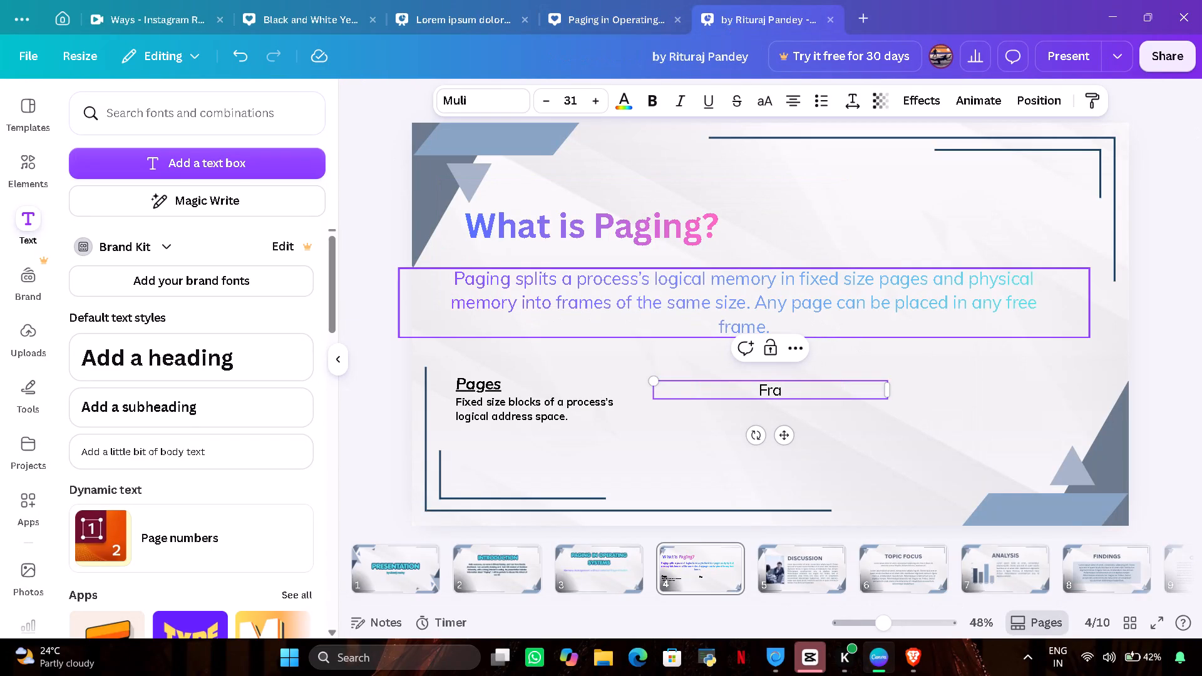
{"action": "key", "text": "m"}
{"action": "type", "text": "es"}
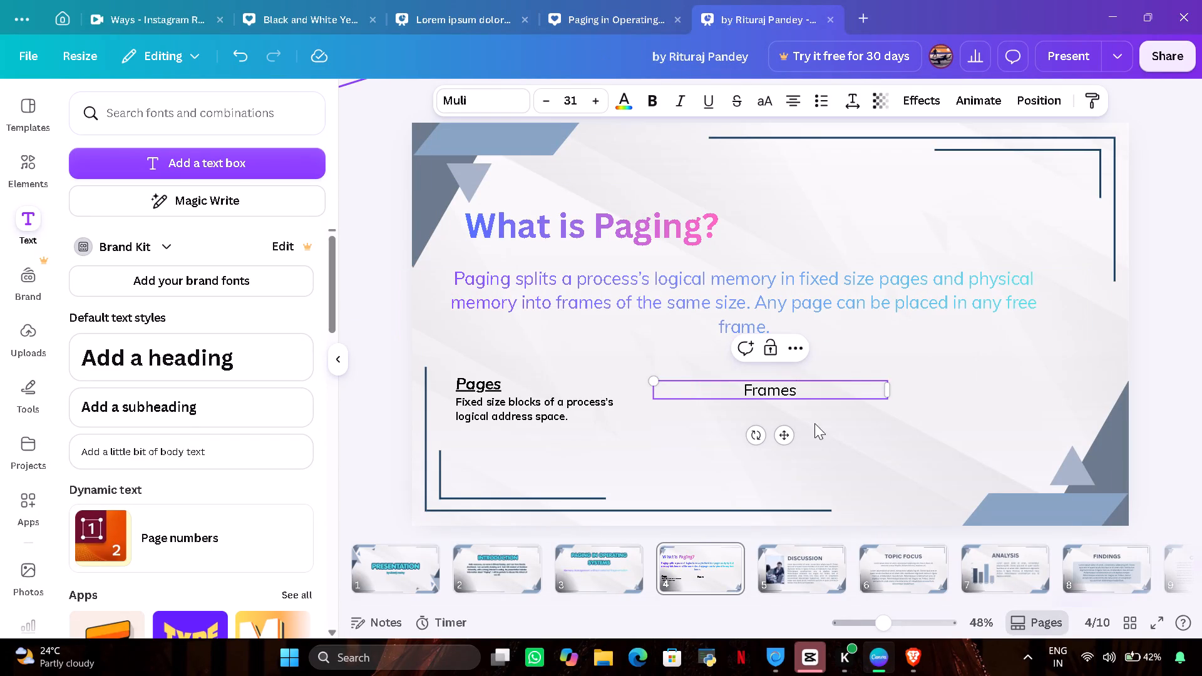
Format the "Frames" heading as bold, underlined, italic and left-aligned, matching the "Pages" heading.
{"action": "left_click_drag", "start_coordinate": [797, 392], "coordinate": [746, 394]}
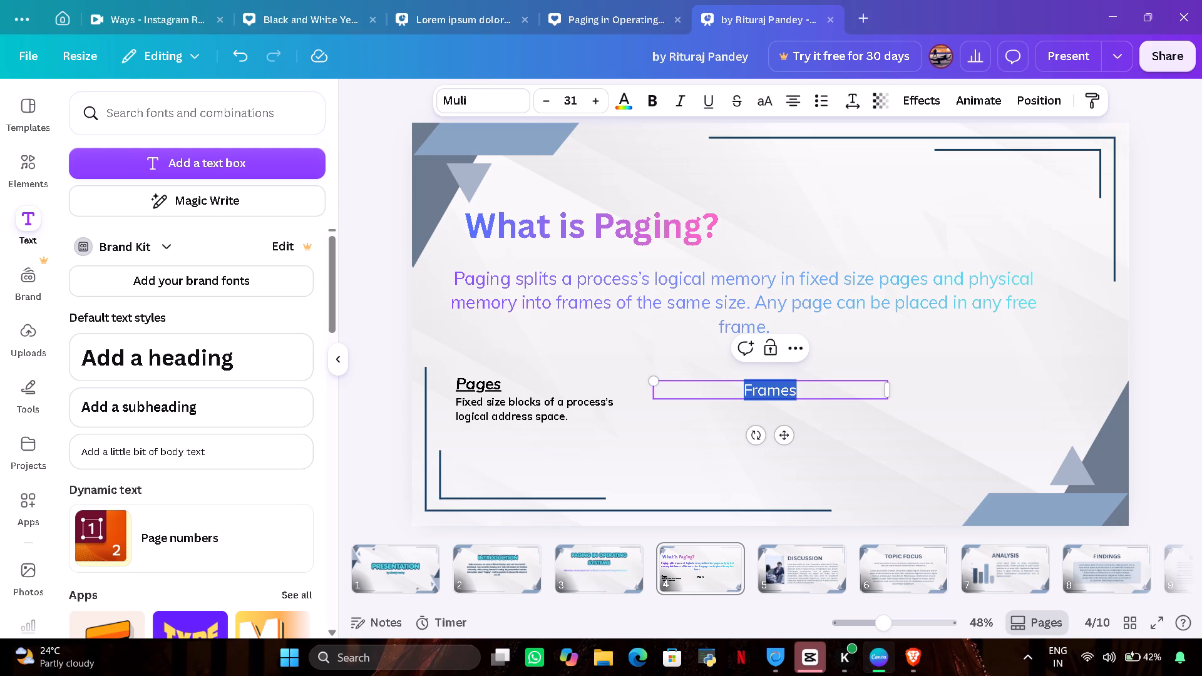
{"action": "left_click_drag", "start_coordinate": [746, 394], "coordinate": [745, 394]}
{"action": "left_click", "coordinate": [652, 101]}
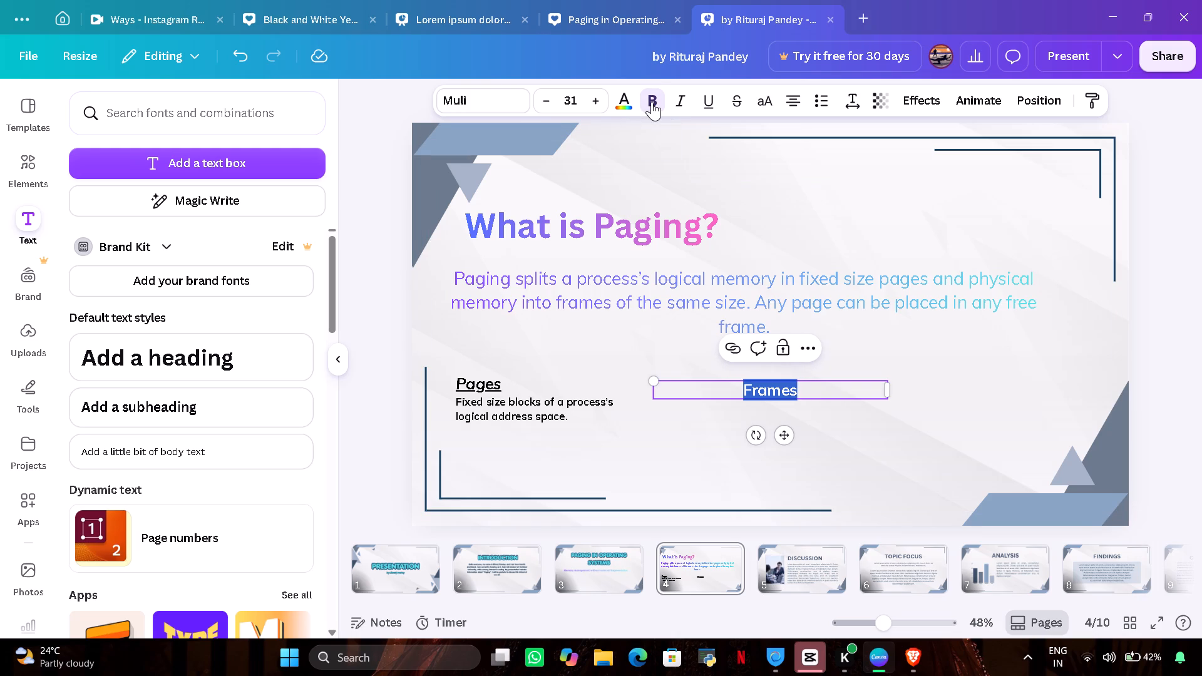
{"action": "left_click", "coordinate": [706, 102]}
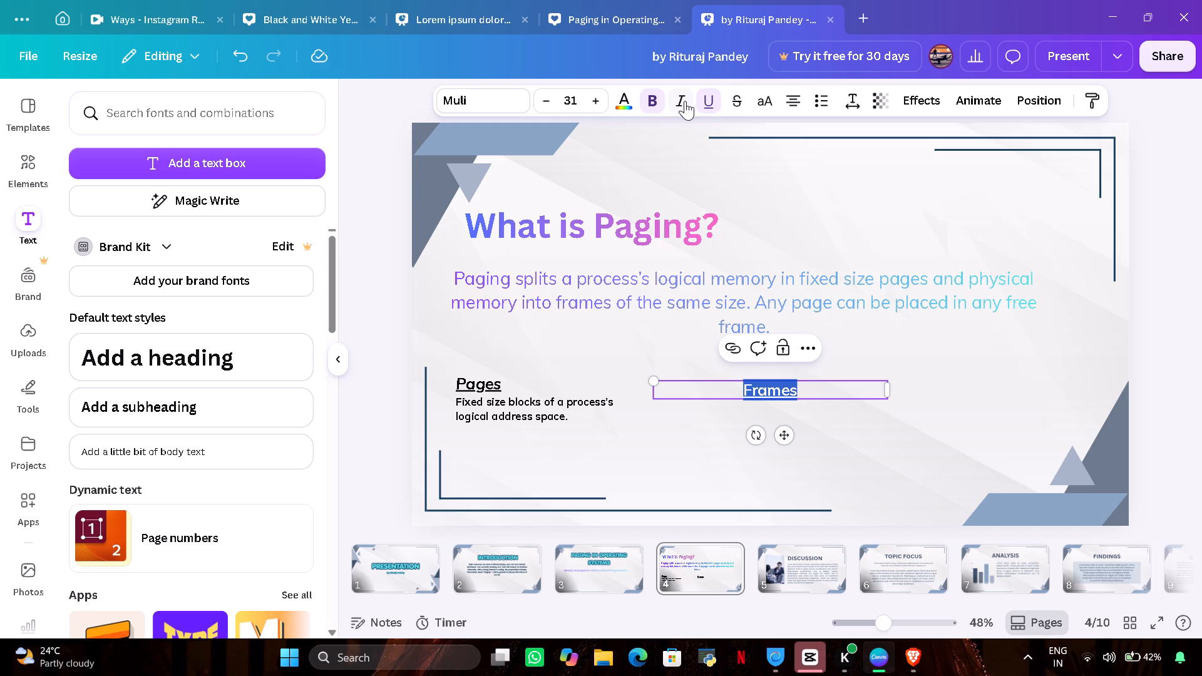
{"action": "left_click", "coordinate": [684, 101]}
{"action": "left_click", "coordinate": [795, 101]}
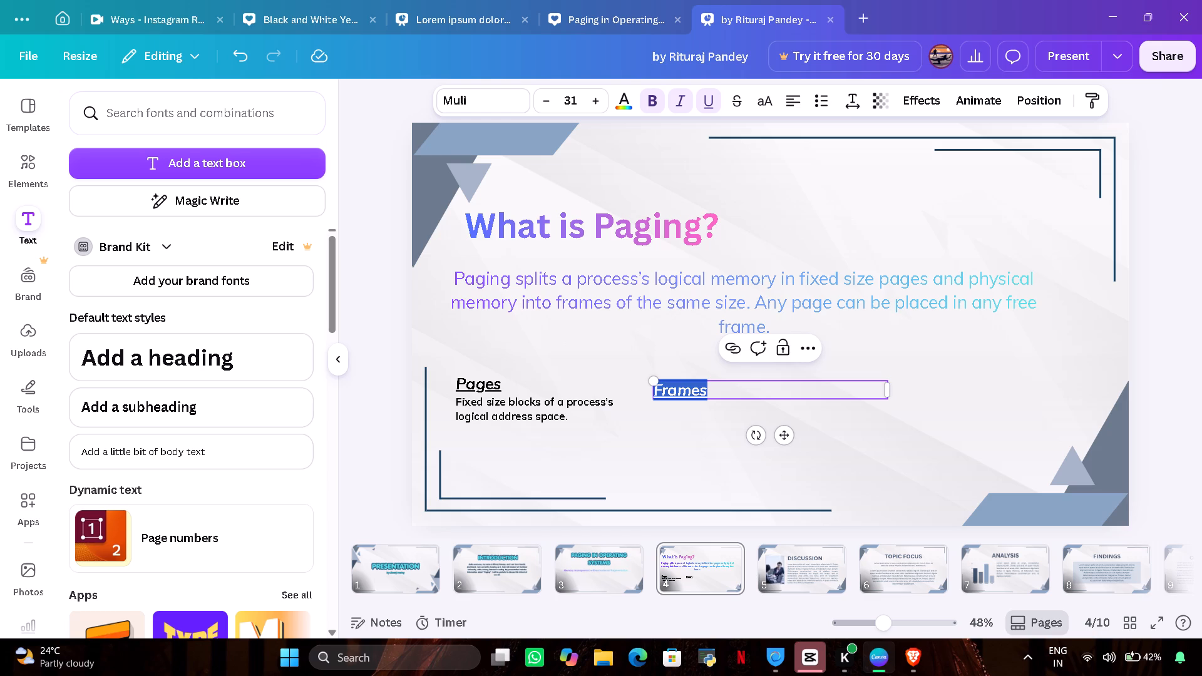
Add a new line beneath the "Frames" heading and consult the Frames definition in the Paging in Operating Systems PDF design.
{"action": "left_click", "coordinate": [719, 391]}
{"action": "key", "text": "Return"}
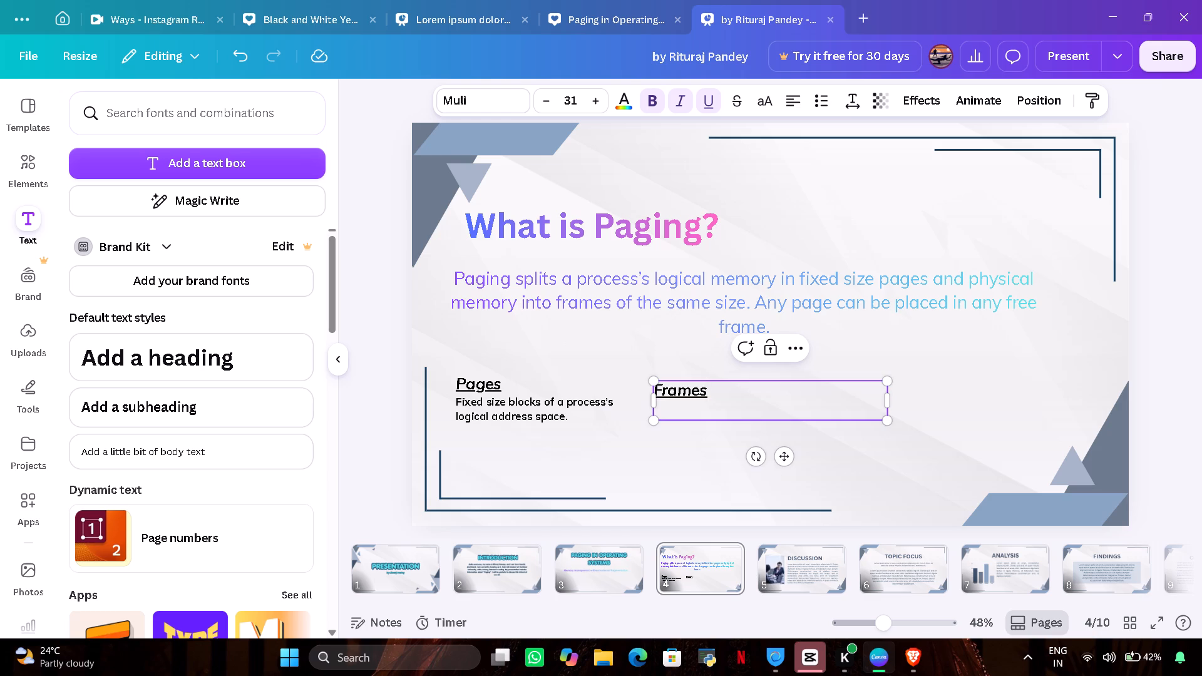
{"action": "left_click", "coordinate": [629, 5]}
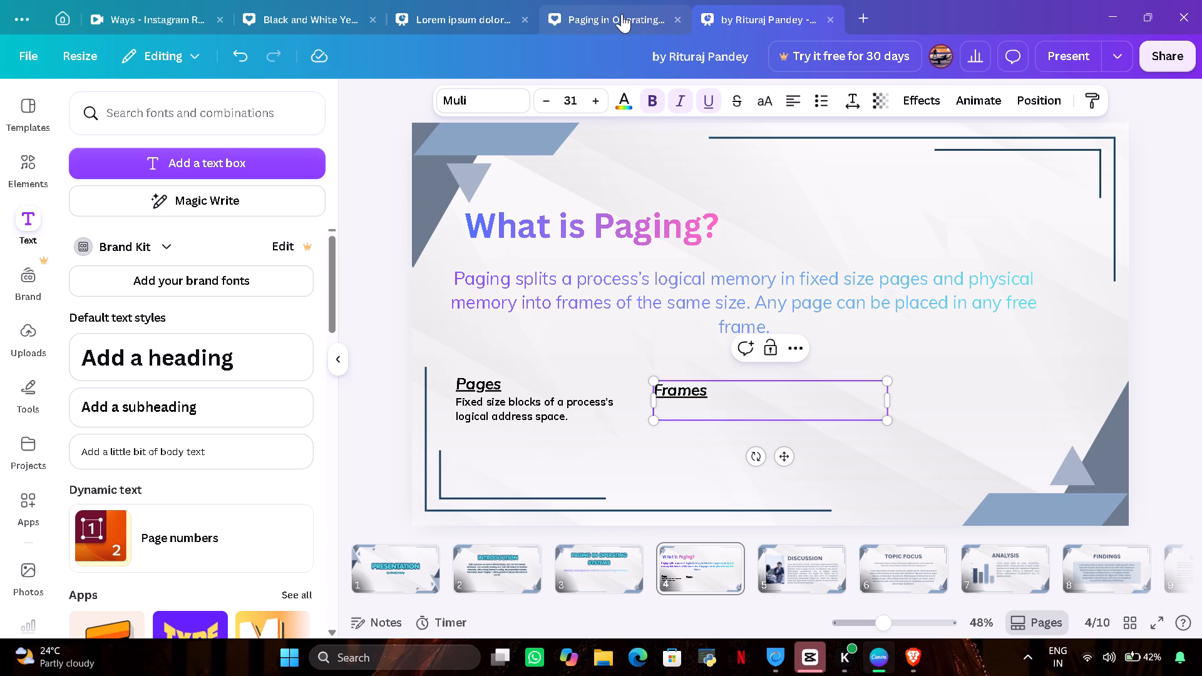
{"action": "left_click", "coordinate": [622, 14]}
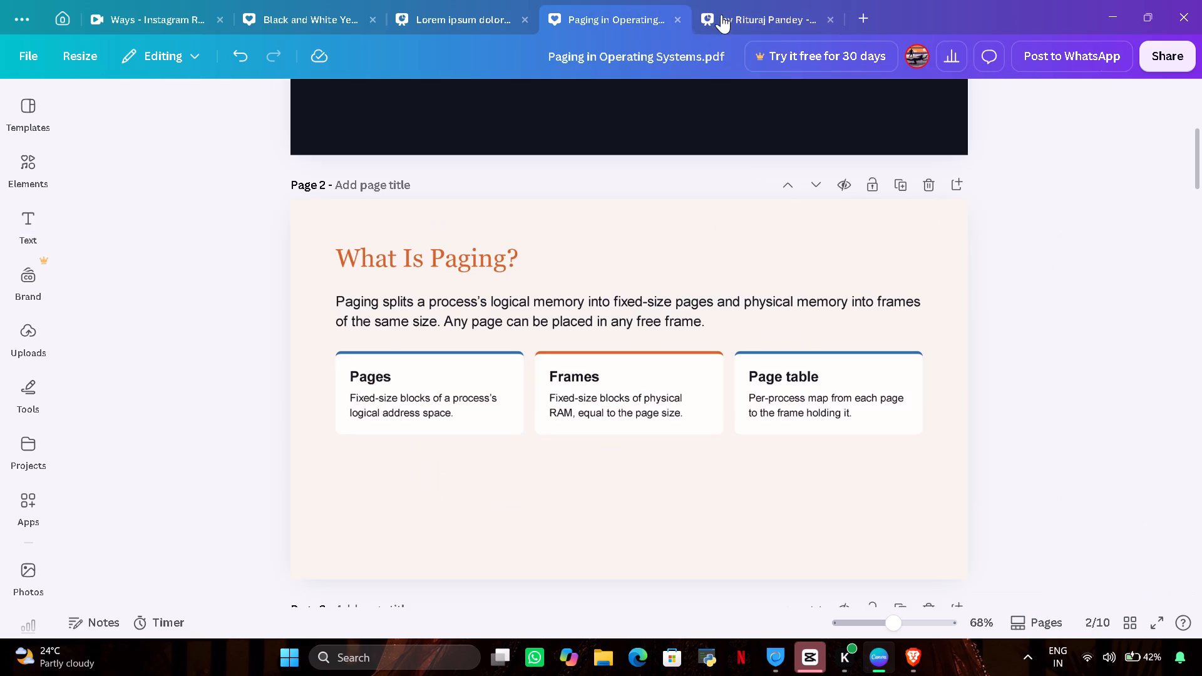
{"action": "left_click", "coordinate": [764, 14]}
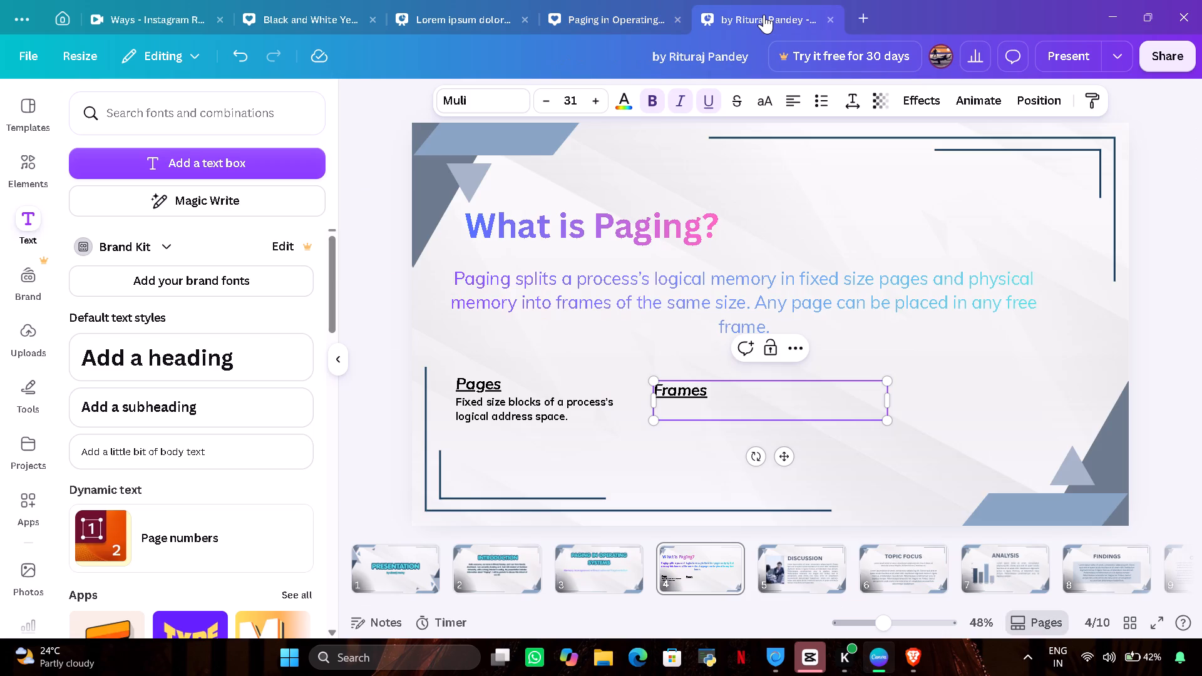
Set the font size of the description text under the "Pages" heading to 22.
{"action": "double_click", "coordinate": [473, 402]}
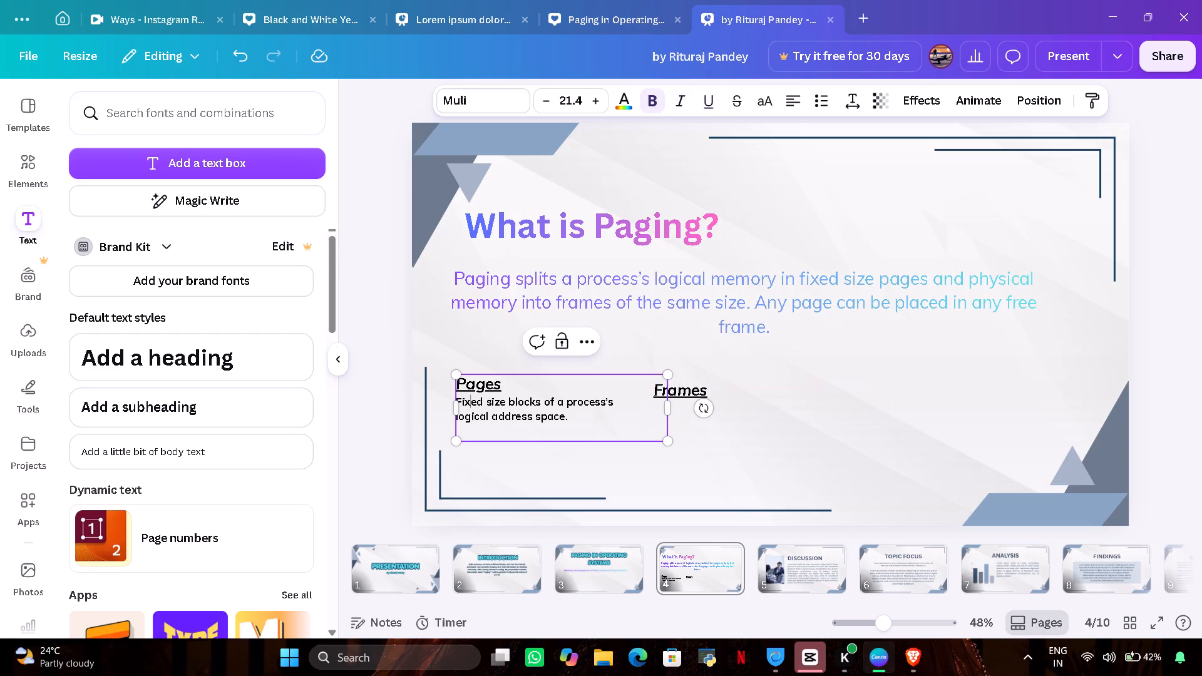
{"action": "left_click", "coordinate": [697, 387]}
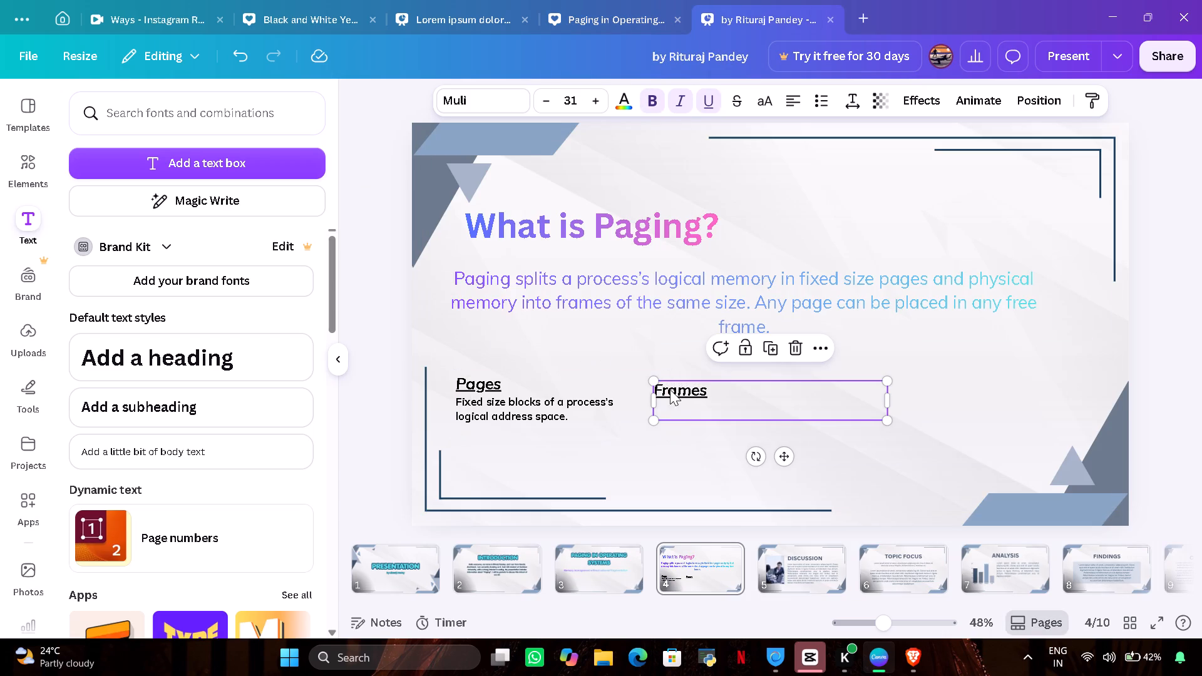
{"action": "double_click", "coordinate": [565, 404]}
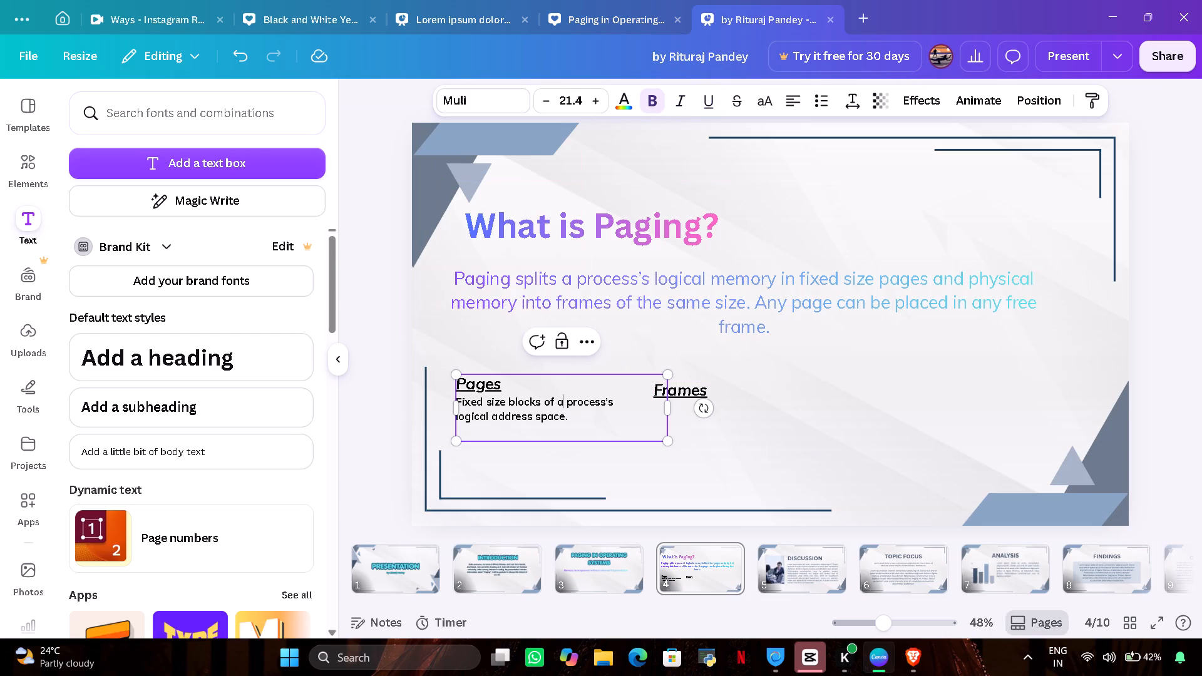
{"action": "left_click", "coordinate": [575, 100]}
{"action": "type", "text": "22"}
{"action": "left_click", "coordinate": [877, 372]}
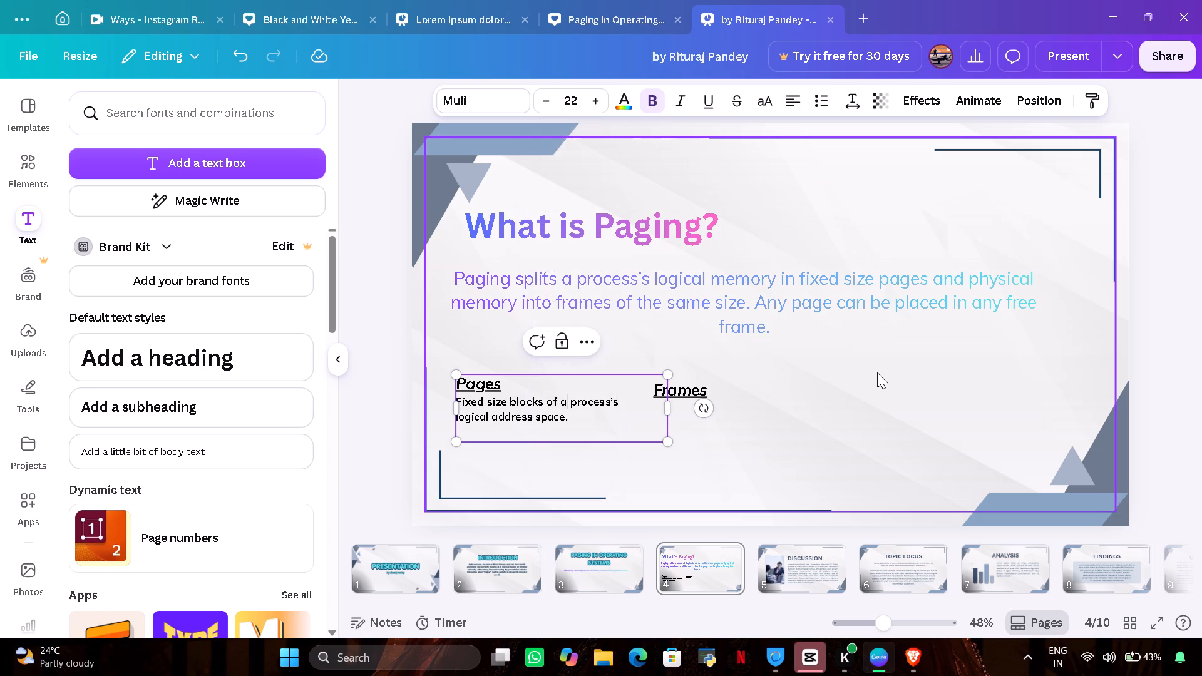
Enter "F" on the line beneath the "Frames" heading and reduce that line's font size to 22.
{"action": "left_click", "coordinate": [684, 402]}
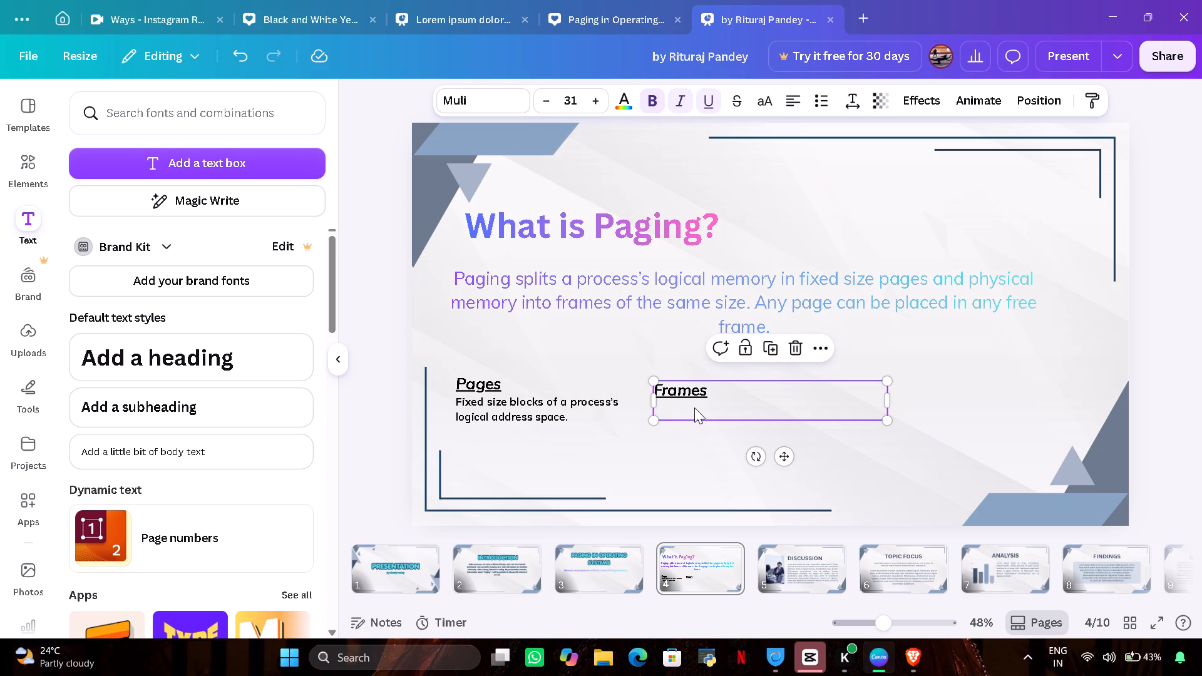
{"action": "left_click", "coordinate": [694, 407]}
{"action": "left_click", "coordinate": [694, 407]}
{"action": "left_click", "coordinate": [694, 407]}
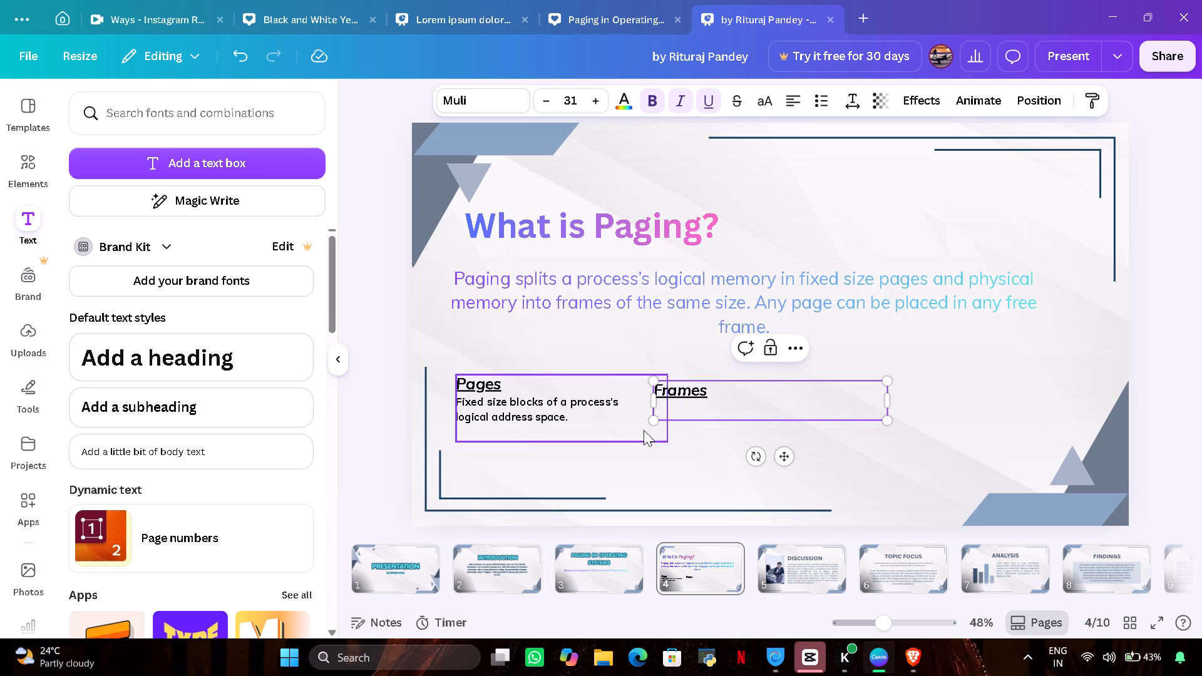
{"action": "left_click", "coordinate": [536, 96]}
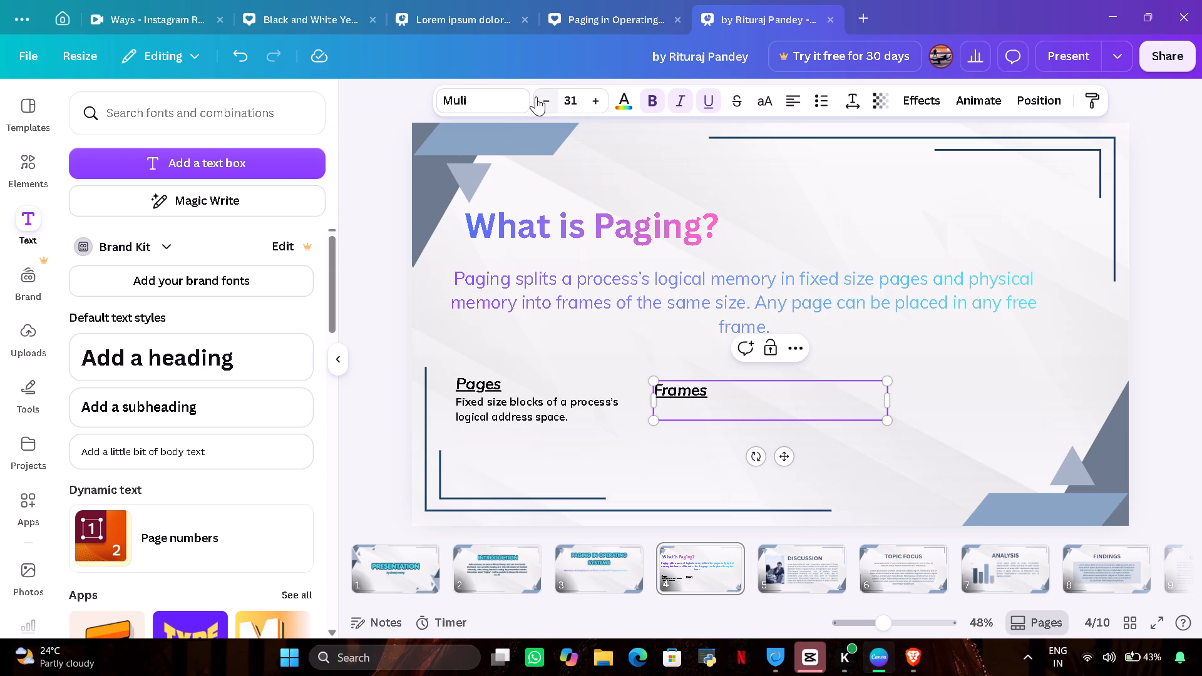
{"action": "left_click", "coordinate": [545, 99]}
{"action": "left_click", "coordinate": [711, 414]}
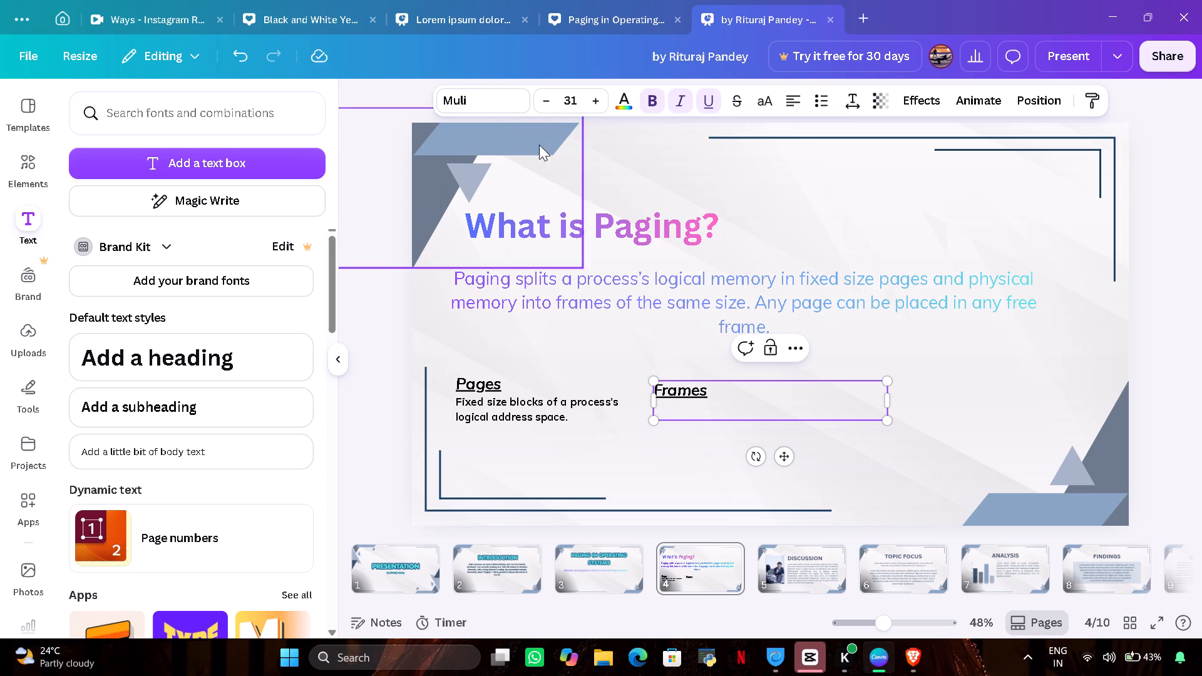
{"action": "triple_click", "coordinate": [543, 103]}
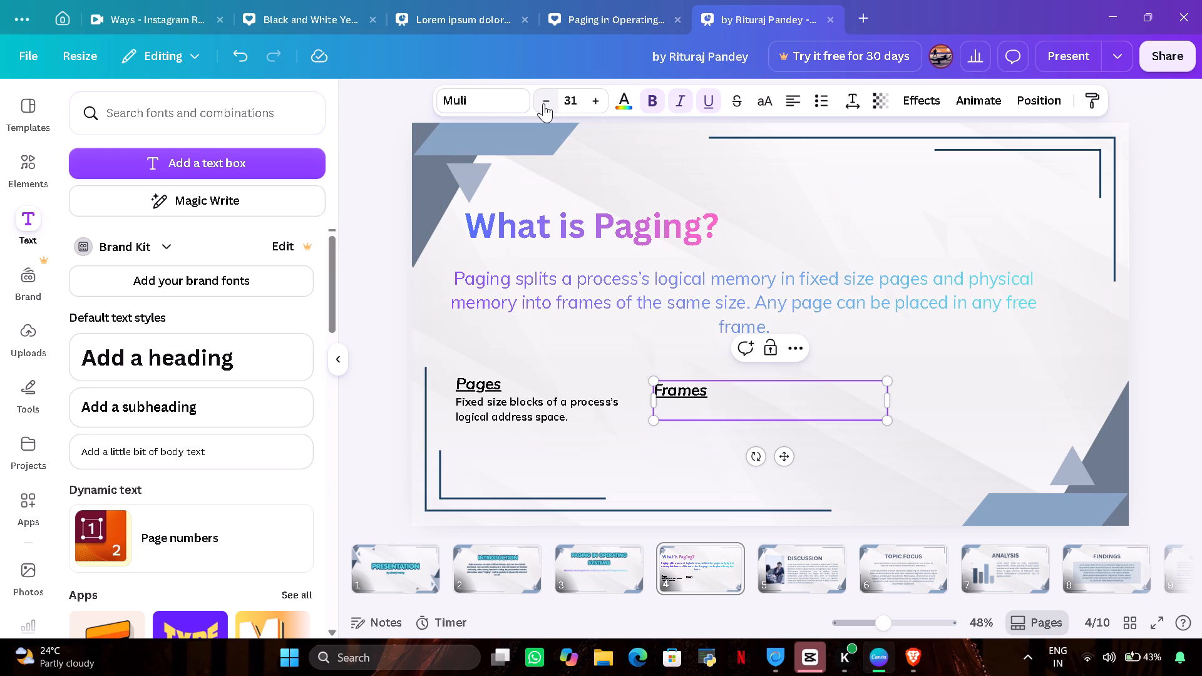
{"action": "key", "text": "shift+f"}
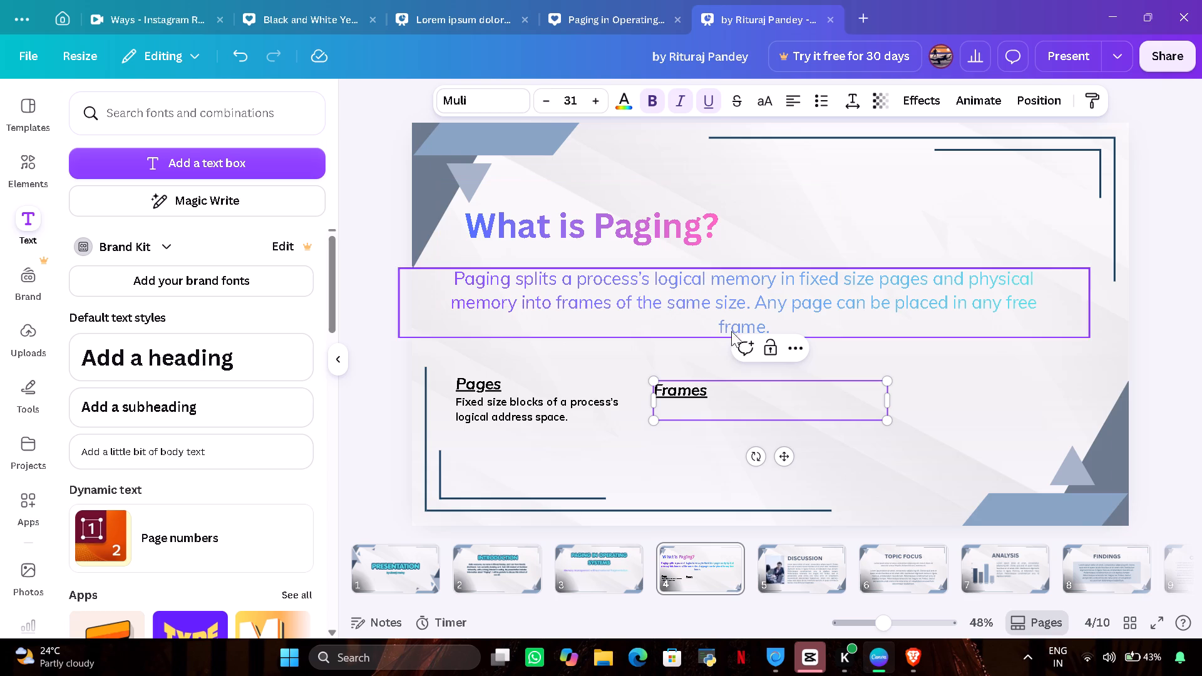
{"action": "left_click", "coordinate": [688, 412]}
{"action": "key", "text": "shift+f"}
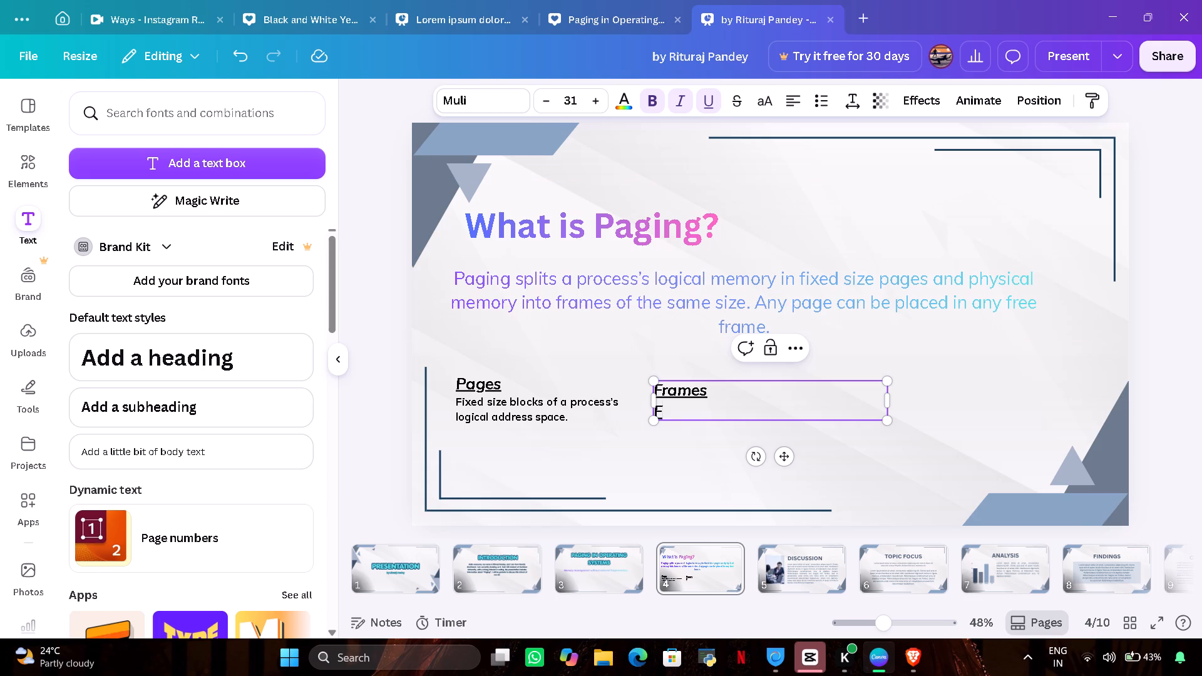
{"action": "left_click", "coordinate": [550, 98]}
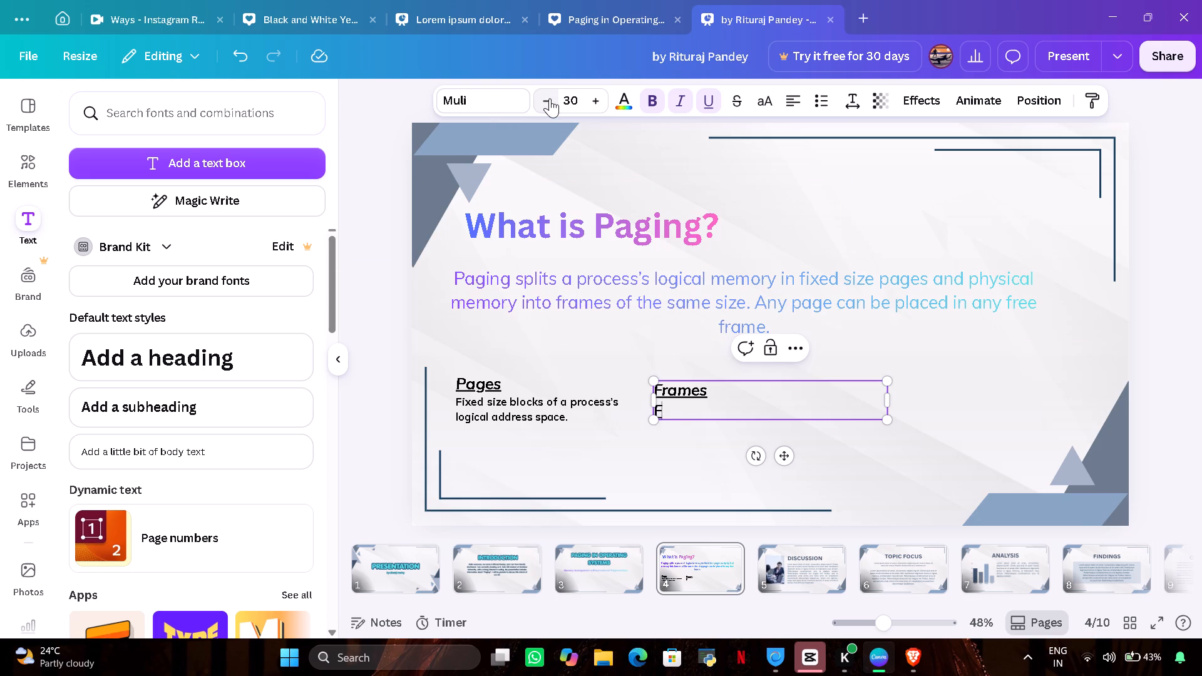
{"action": "triple_click", "coordinate": [550, 98]}
{"action": "left_click", "coordinate": [550, 98]}
{"action": "left_click", "coordinate": [550, 98]}
{"action": "left_click", "coordinate": [550, 98]}
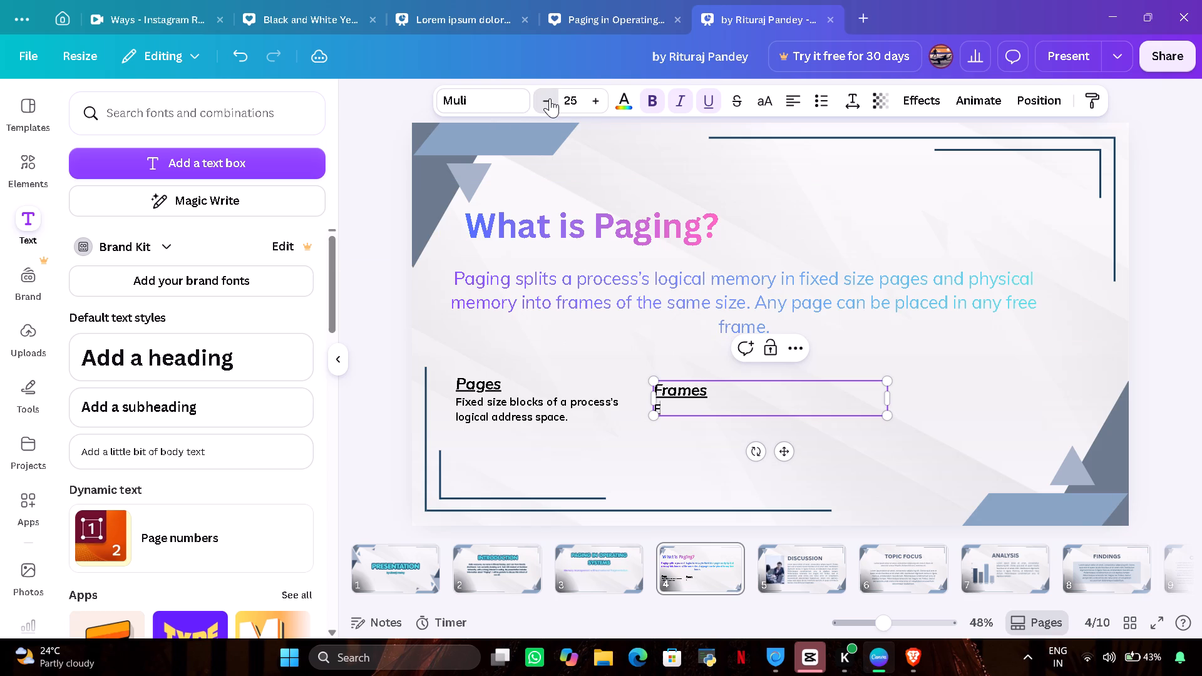
{"action": "double_click", "coordinate": [550, 98]}
Recheck the Frames definition in the PDF design, clear the letters beneath "Frames", and turn off italic, underline and bold for that line.
{"action": "left_click", "coordinate": [630, 24]}
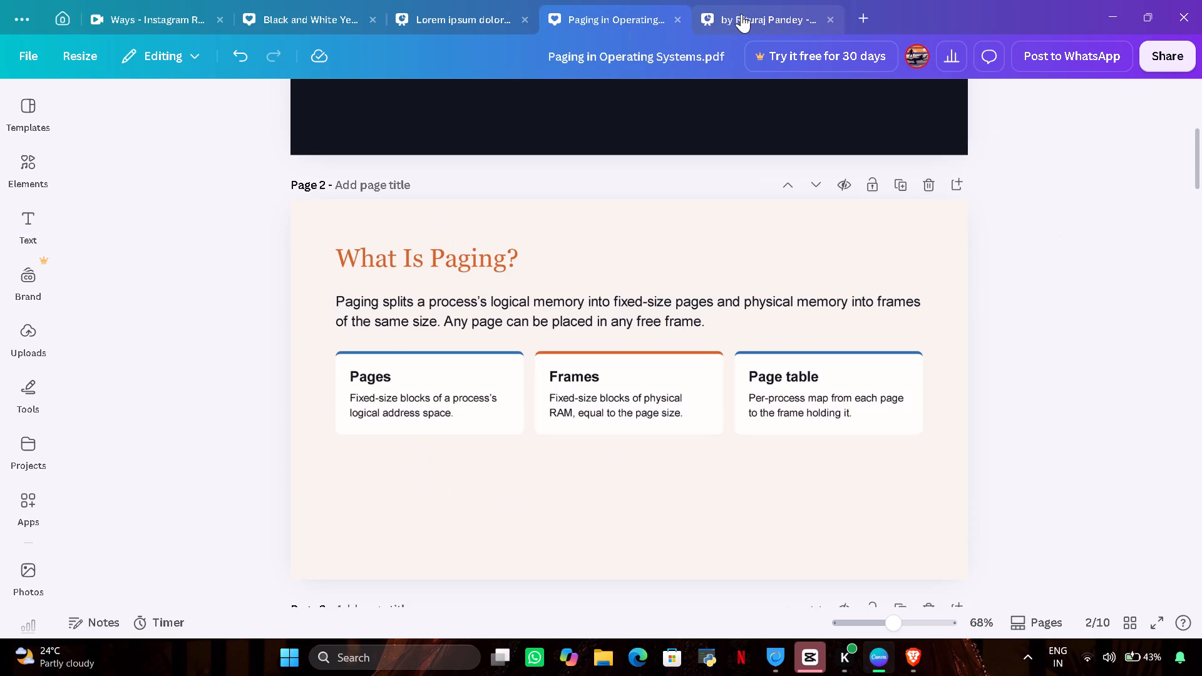
{"action": "left_click", "coordinate": [741, 14]}
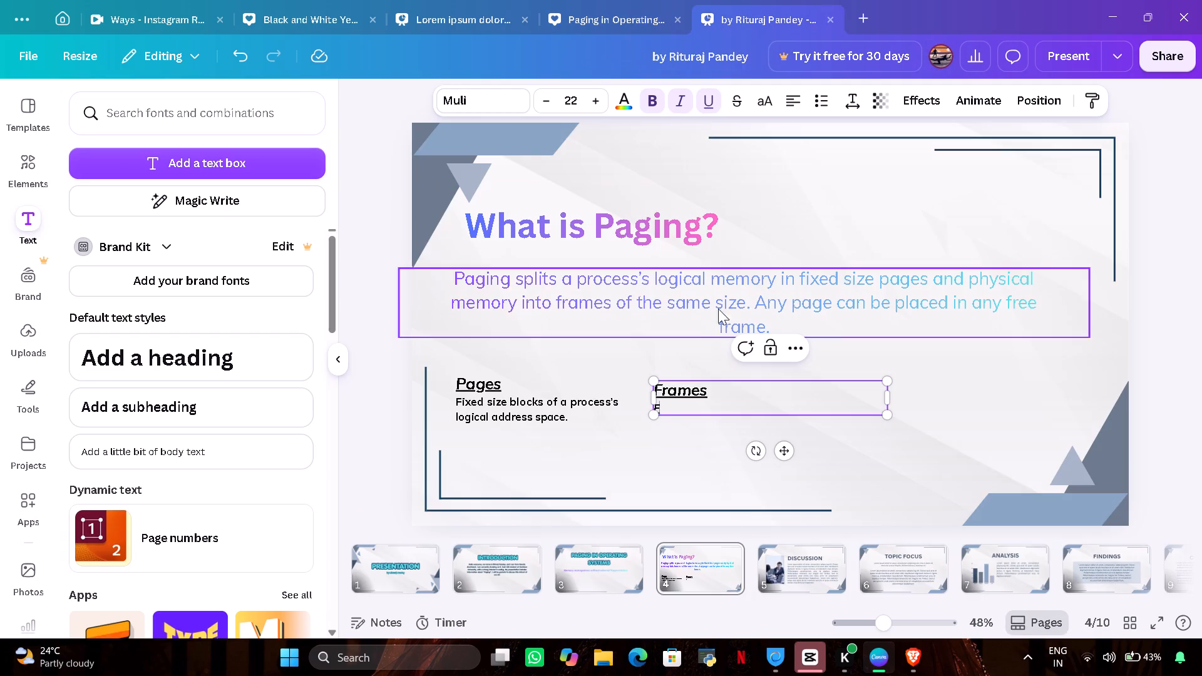
{"action": "key", "text": "i"}
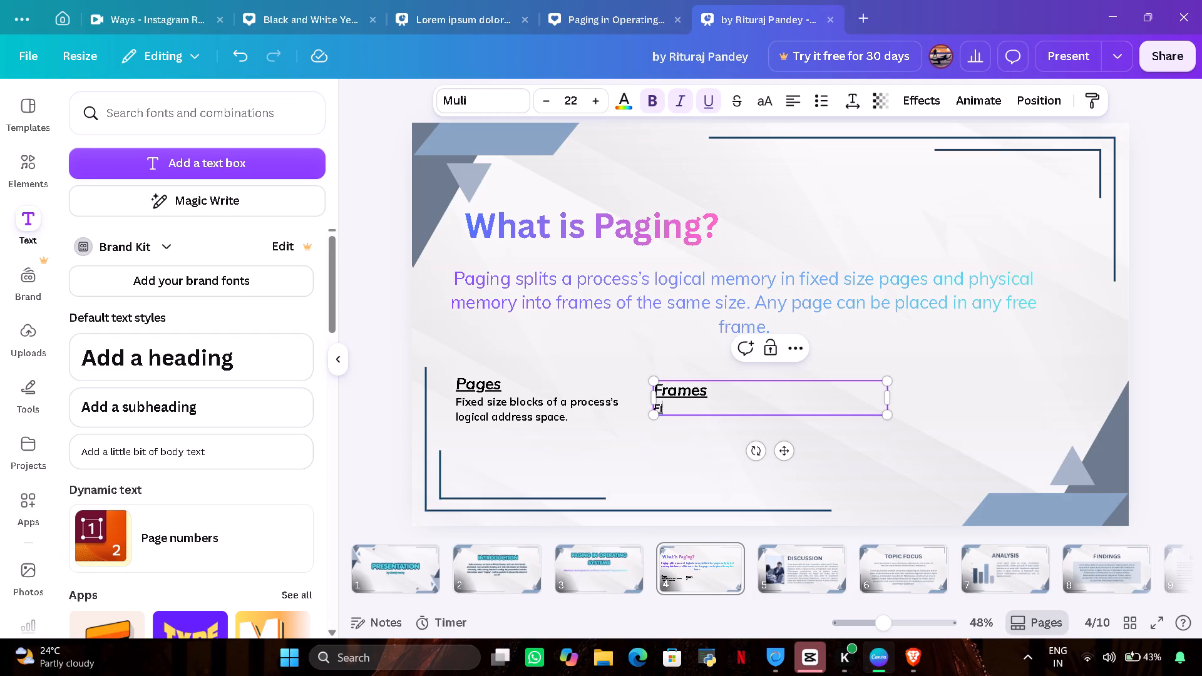
{"action": "key", "text": "BackSpace"}
{"action": "key", "text": "BackSpace"}
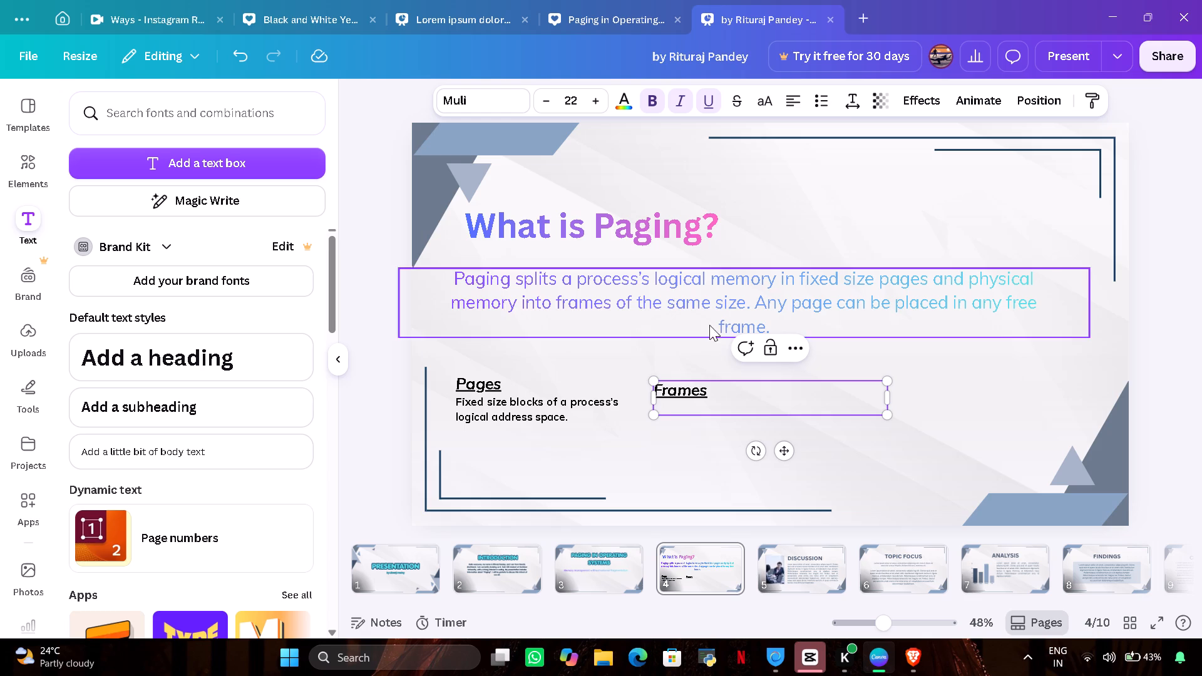
{"action": "left_click", "coordinate": [683, 99]}
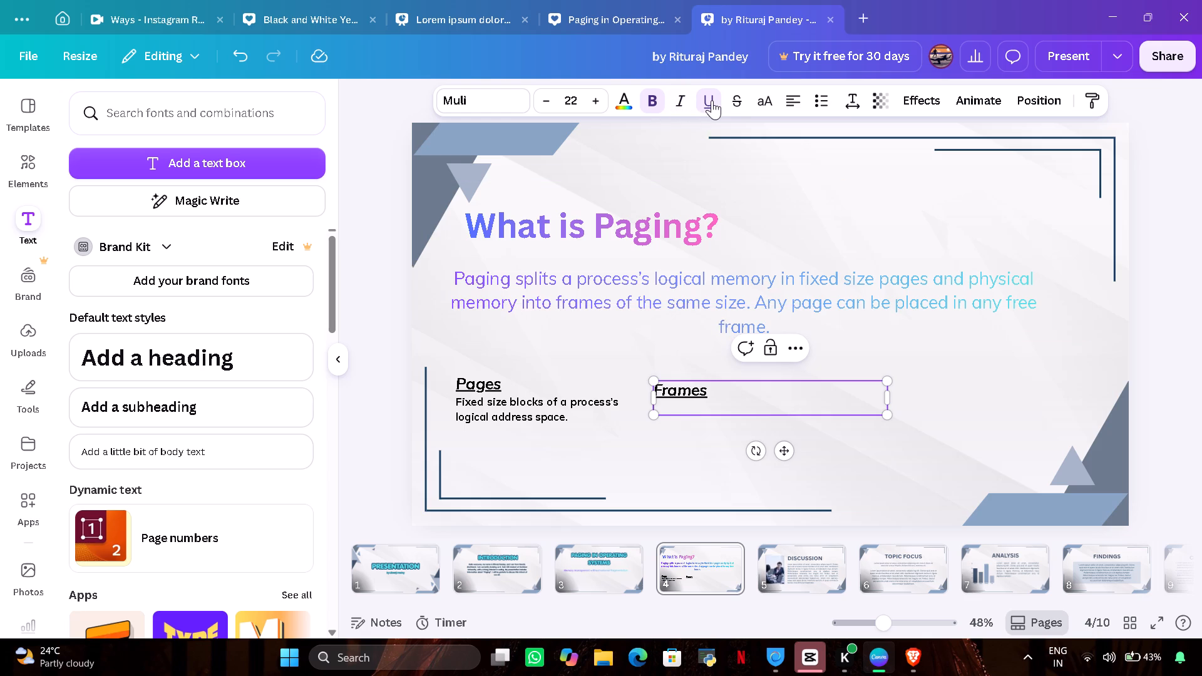
{"action": "left_click", "coordinate": [712, 100]}
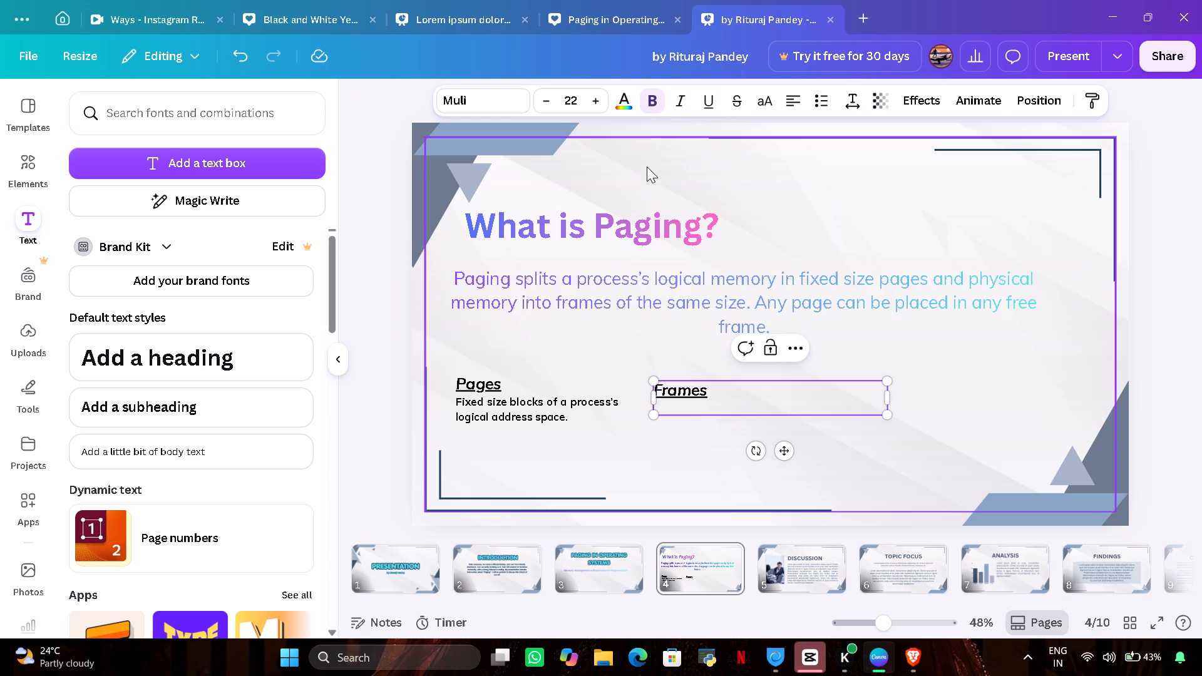
{"action": "left_click", "coordinate": [657, 103]}
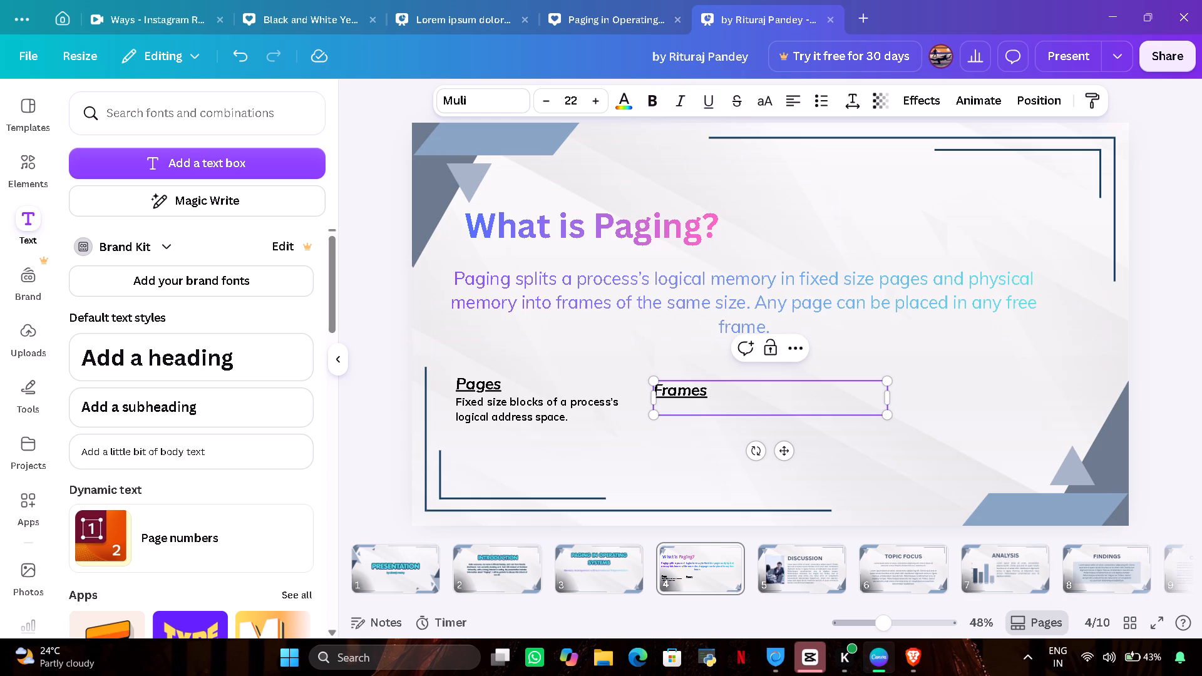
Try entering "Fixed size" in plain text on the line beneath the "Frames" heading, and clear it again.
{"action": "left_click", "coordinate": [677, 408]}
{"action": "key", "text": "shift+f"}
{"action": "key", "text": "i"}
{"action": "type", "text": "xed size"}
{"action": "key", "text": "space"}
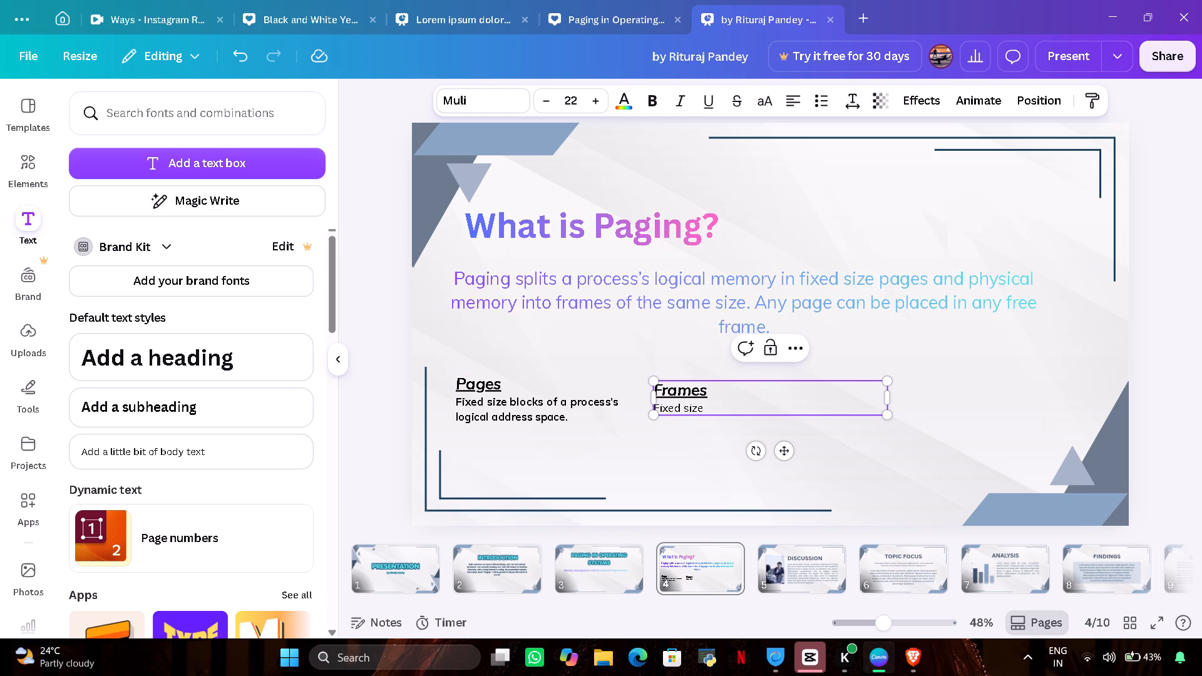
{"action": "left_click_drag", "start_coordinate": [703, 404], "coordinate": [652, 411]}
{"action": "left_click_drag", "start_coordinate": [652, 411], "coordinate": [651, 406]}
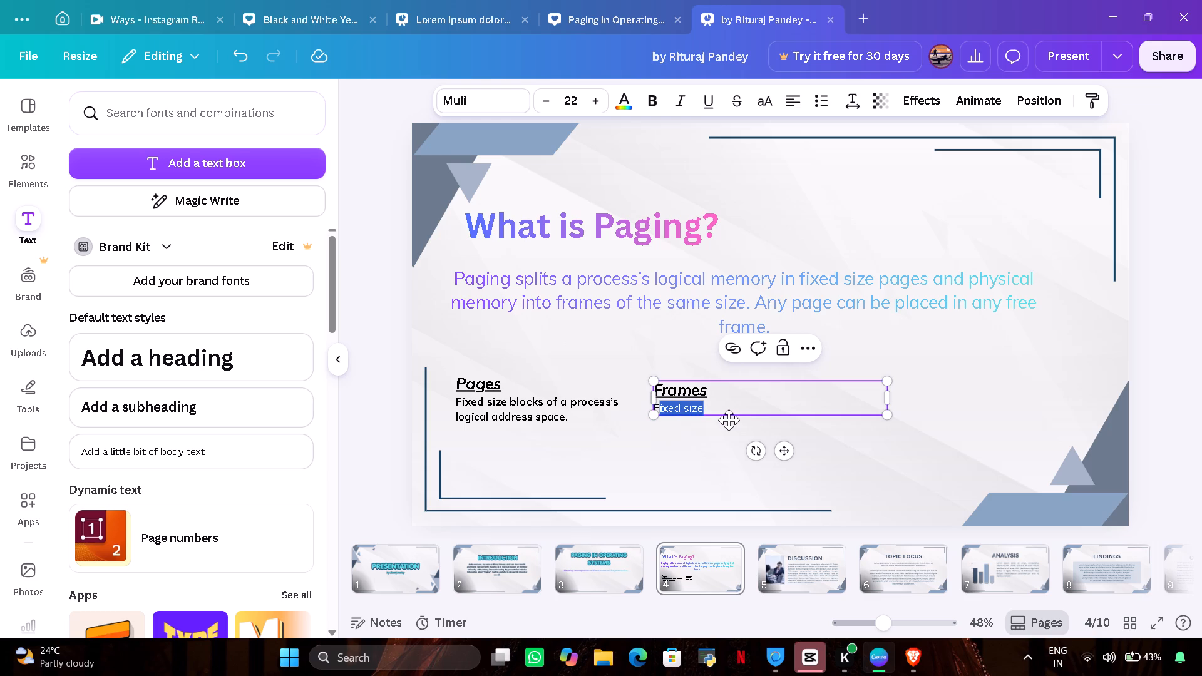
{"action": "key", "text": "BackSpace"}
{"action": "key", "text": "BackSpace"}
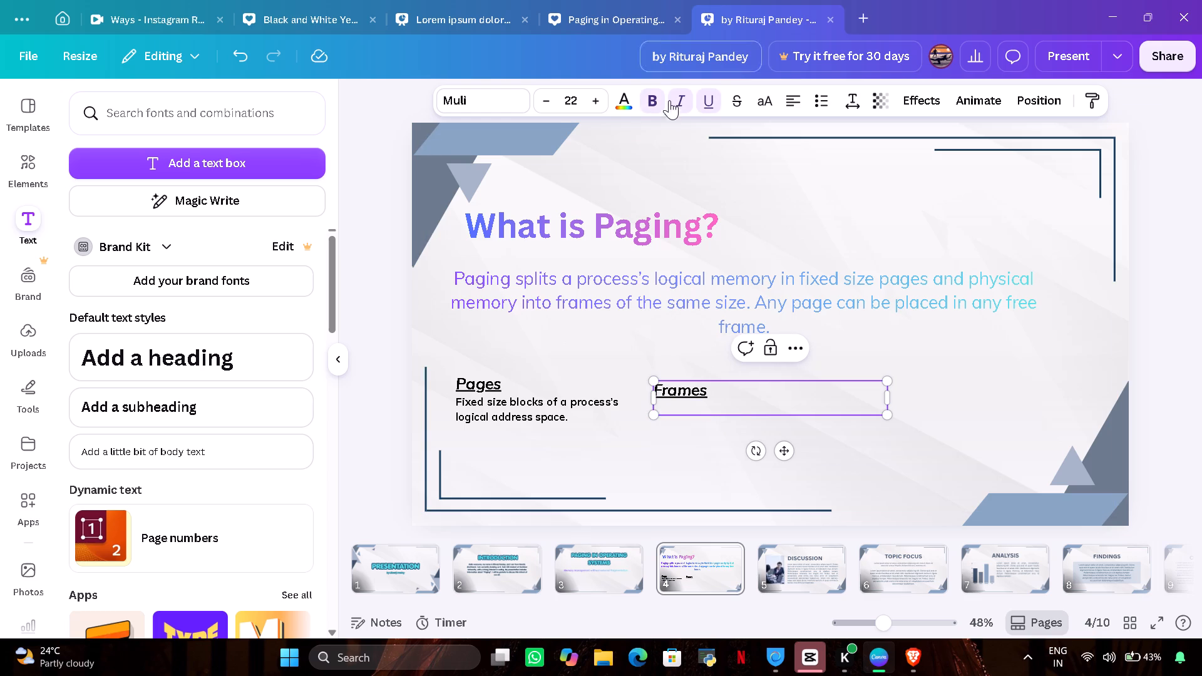
Format the empty line beneath "Frames" as bold without italic or underline, clearing any trial letters.
{"action": "left_click", "coordinate": [681, 110]}
{"action": "left_click", "coordinate": [714, 101]}
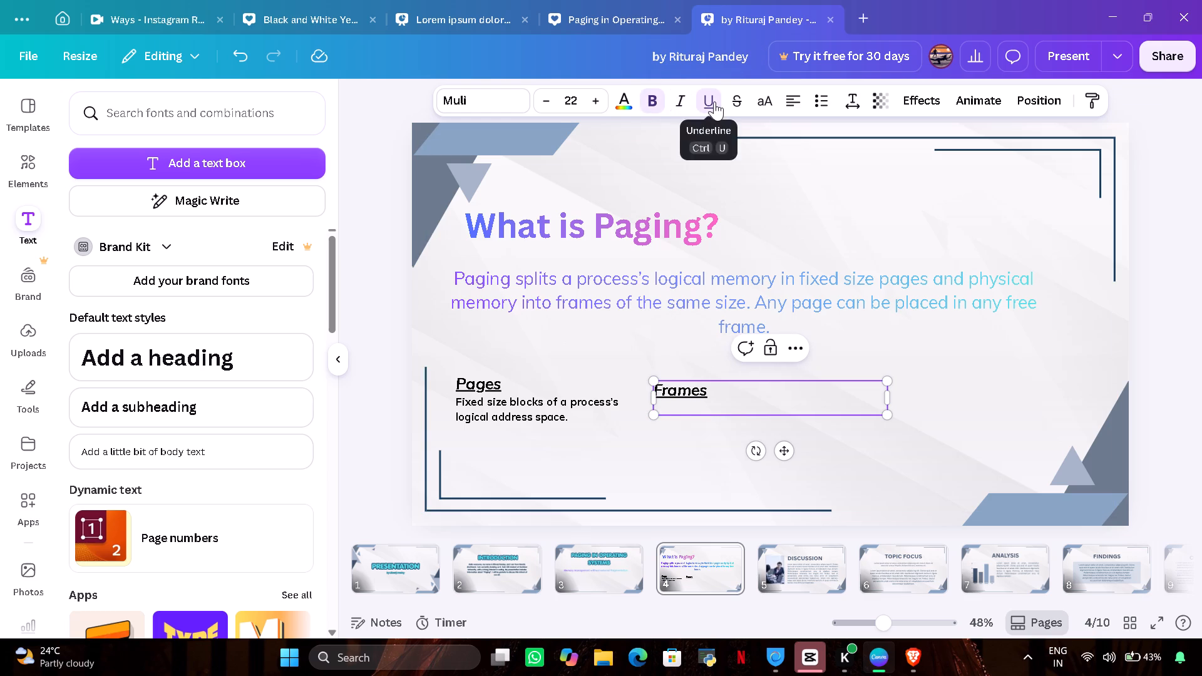
{"action": "left_click", "coordinate": [692, 404]}
{"action": "key", "text": "shift+f"}
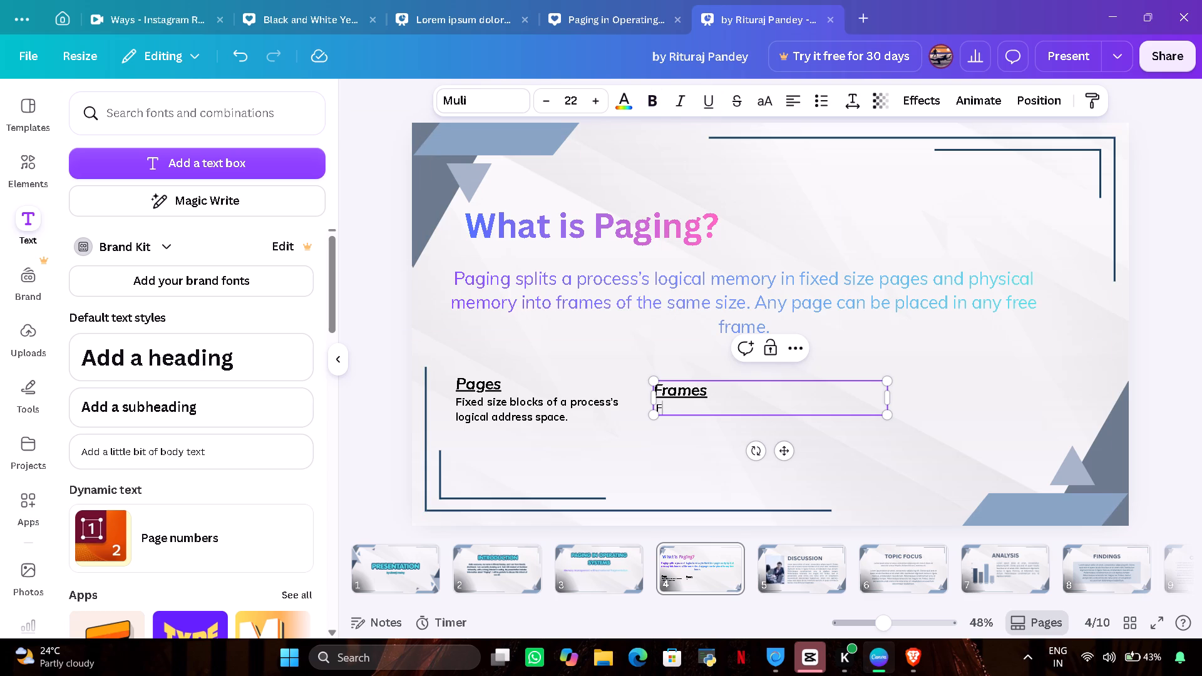
{"action": "type", "text": "ix"}
{"action": "key", "text": "BackSpace"}
{"action": "key", "text": "BackSpace"}
{"action": "key", "text": "BackSpace"}
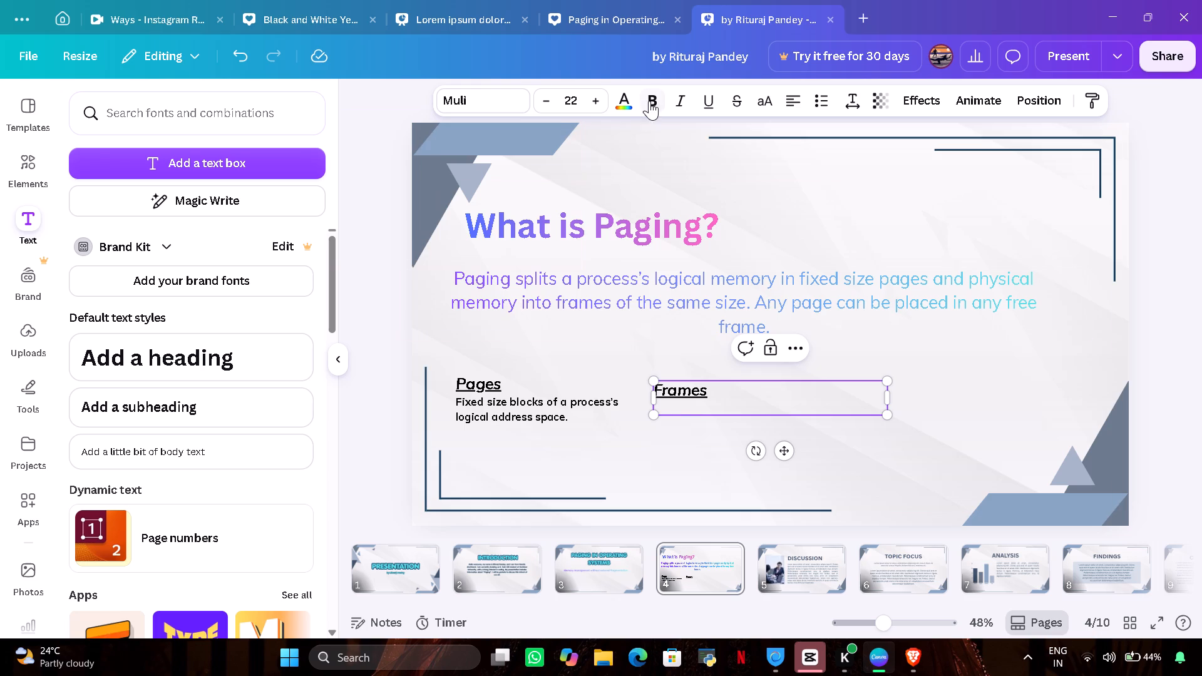
{"action": "left_click", "coordinate": [649, 101]}
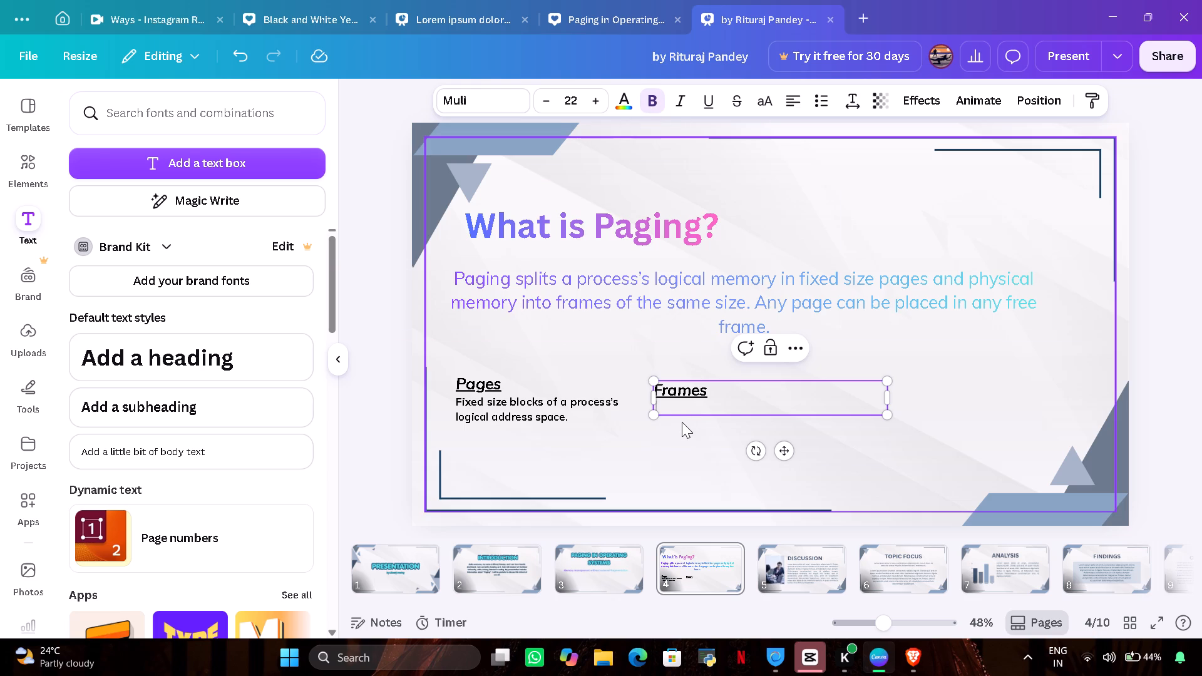
Start the Frames definition in bold with "Fixed size b" beneath the heading.
{"action": "key", "text": "shift+f"}
{"action": "type", "text": "ixed size"}
{"action": "key", "text": "space"}
{"action": "key", "text": "b"}
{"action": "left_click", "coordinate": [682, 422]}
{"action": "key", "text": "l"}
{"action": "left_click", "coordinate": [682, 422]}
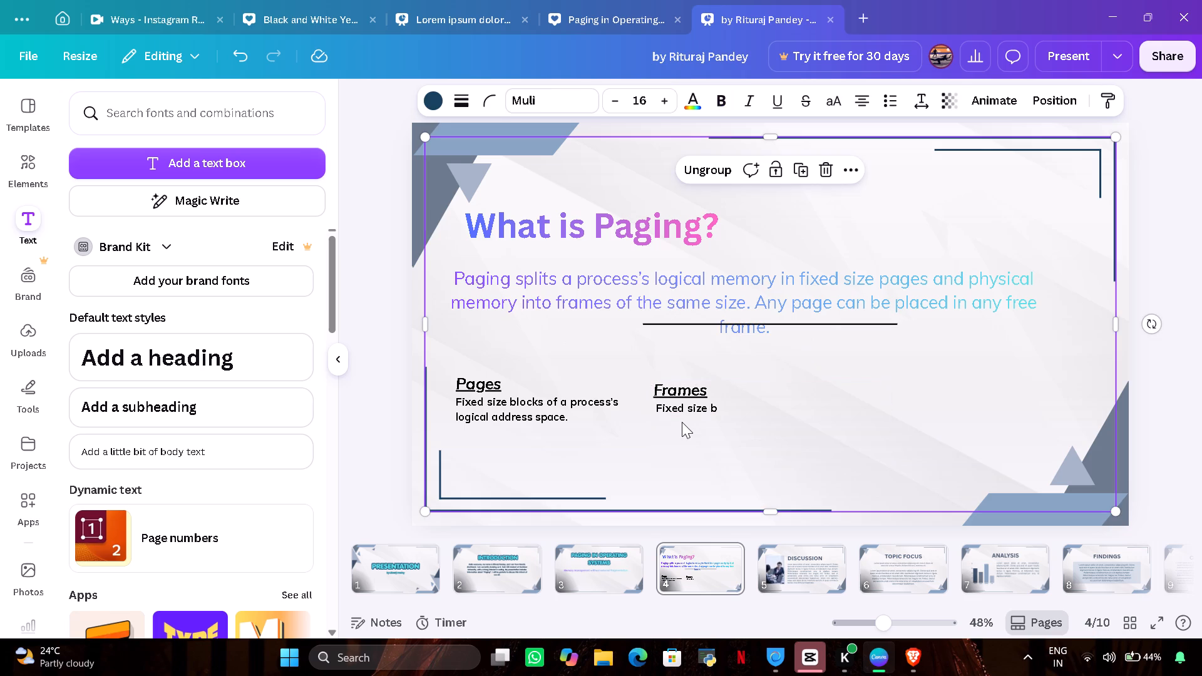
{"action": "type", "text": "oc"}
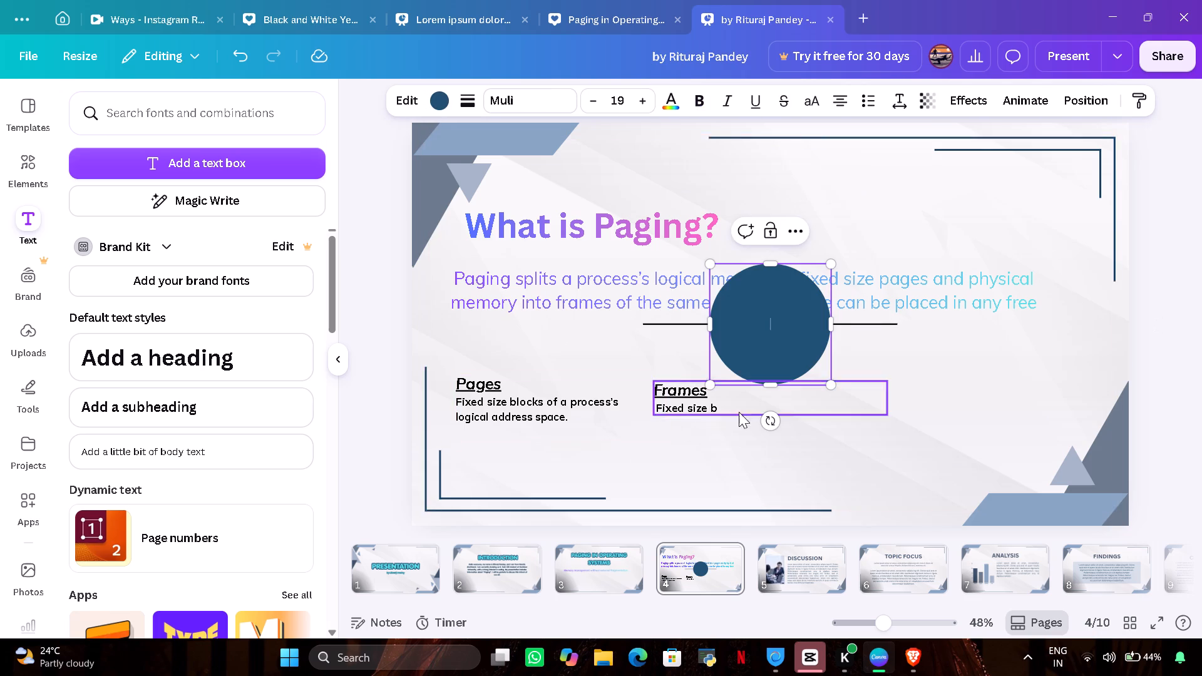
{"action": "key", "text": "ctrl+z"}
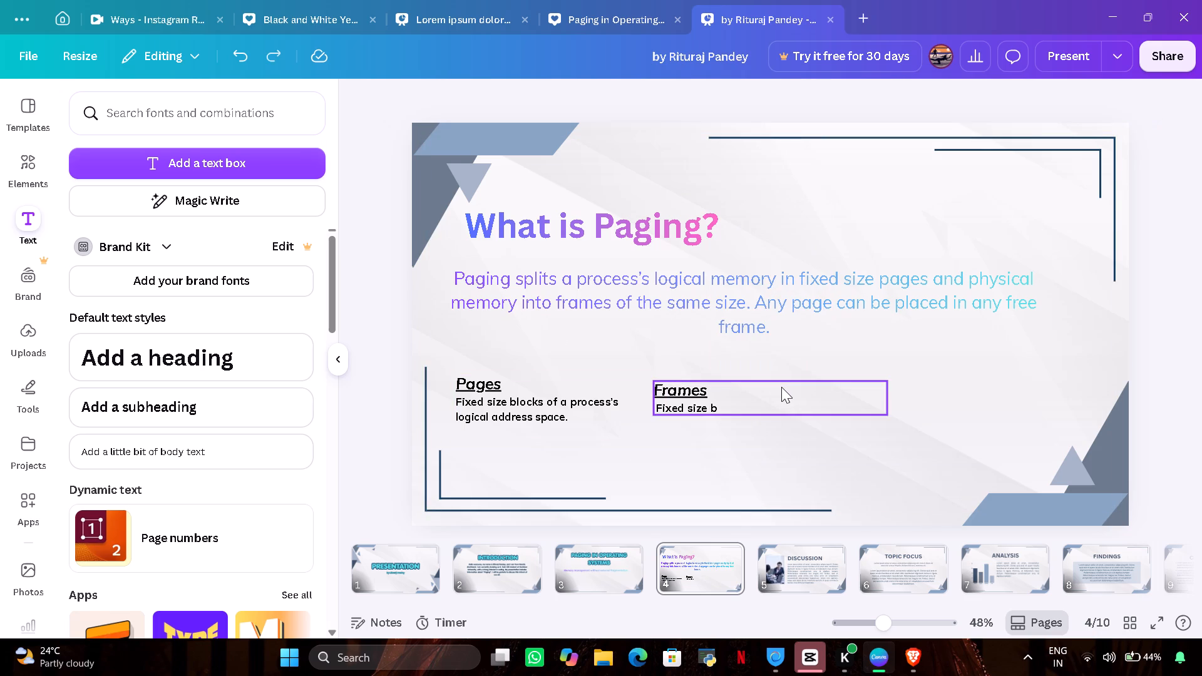
Complete the text beneath "Frames" as "Fixed size blocks of physical RAM", consulting the Paging in Operating Systems PDF design for the wording.
{"action": "double_click", "coordinate": [723, 411]}
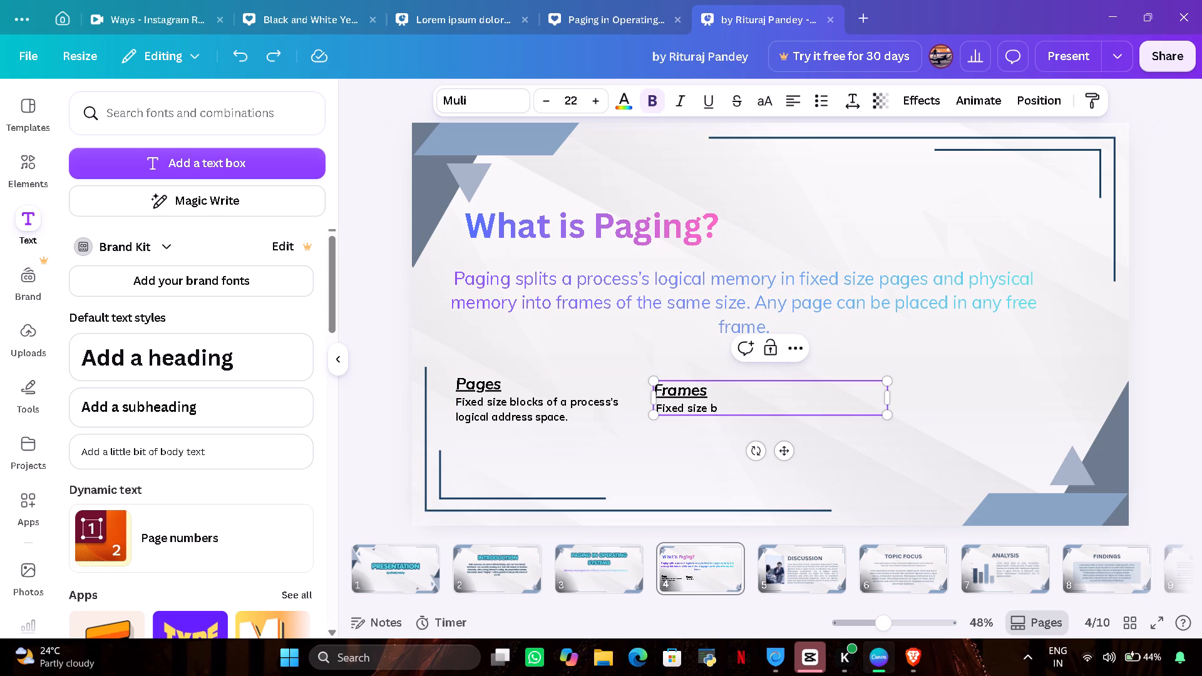
{"action": "type", "text": "lo"}
{"action": "type", "text": "cks"}
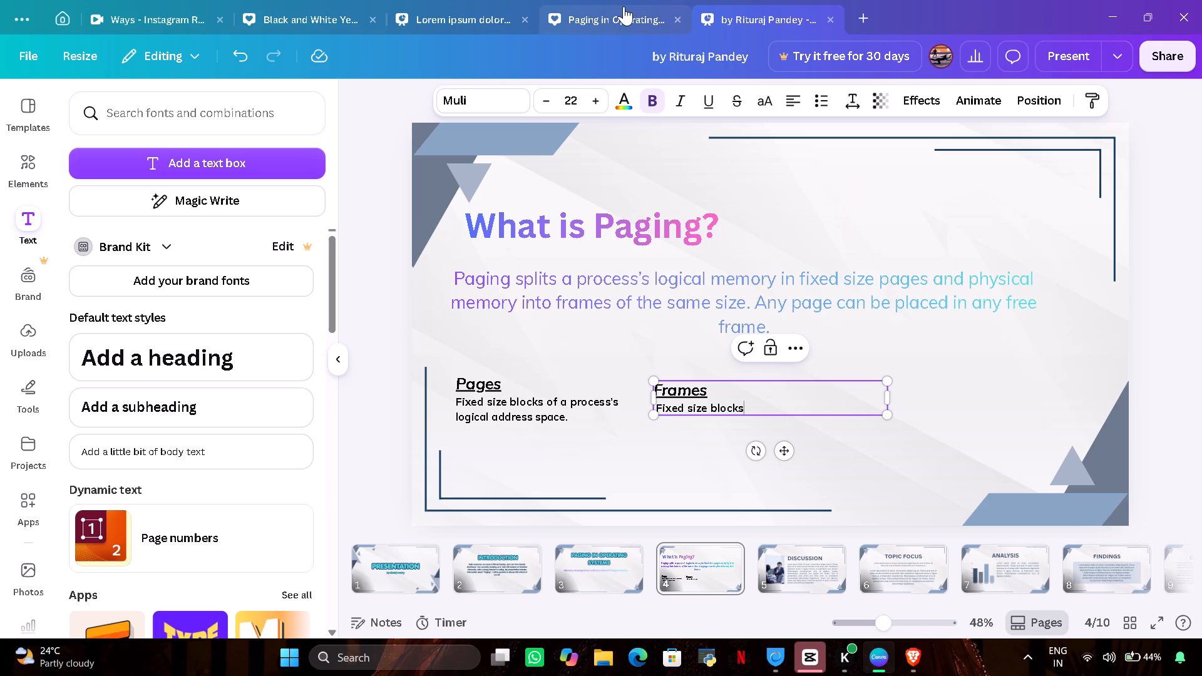
{"action": "left_click", "coordinate": [624, 6]}
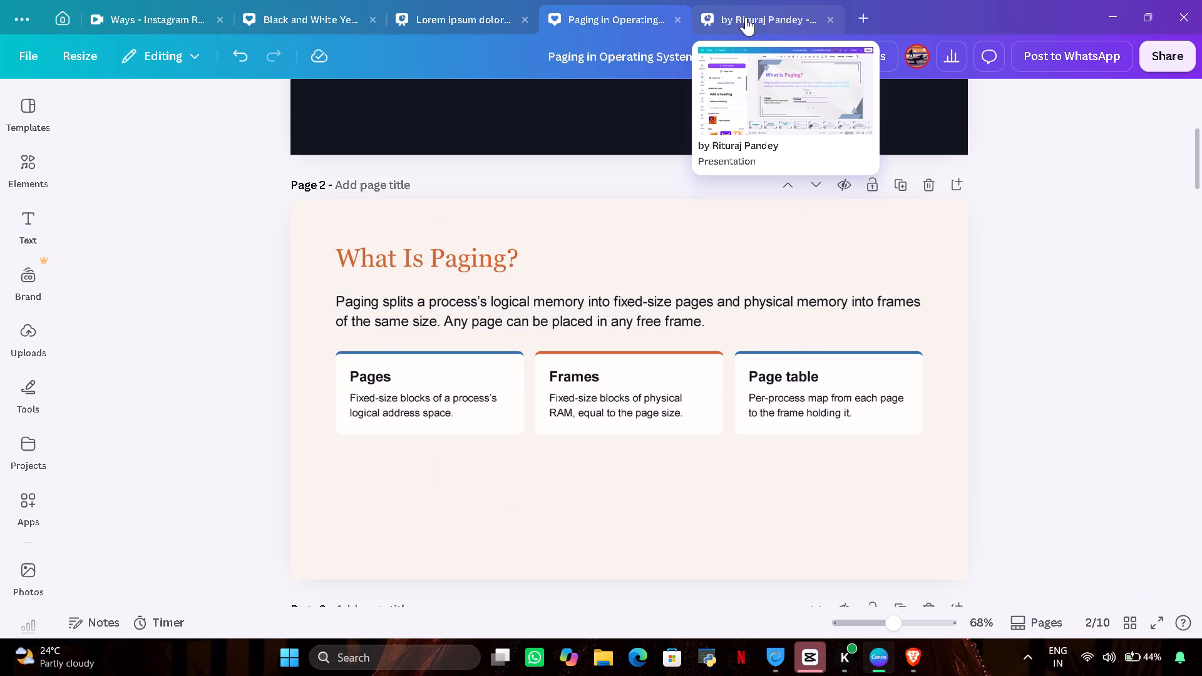
{"action": "left_click", "coordinate": [746, 17]}
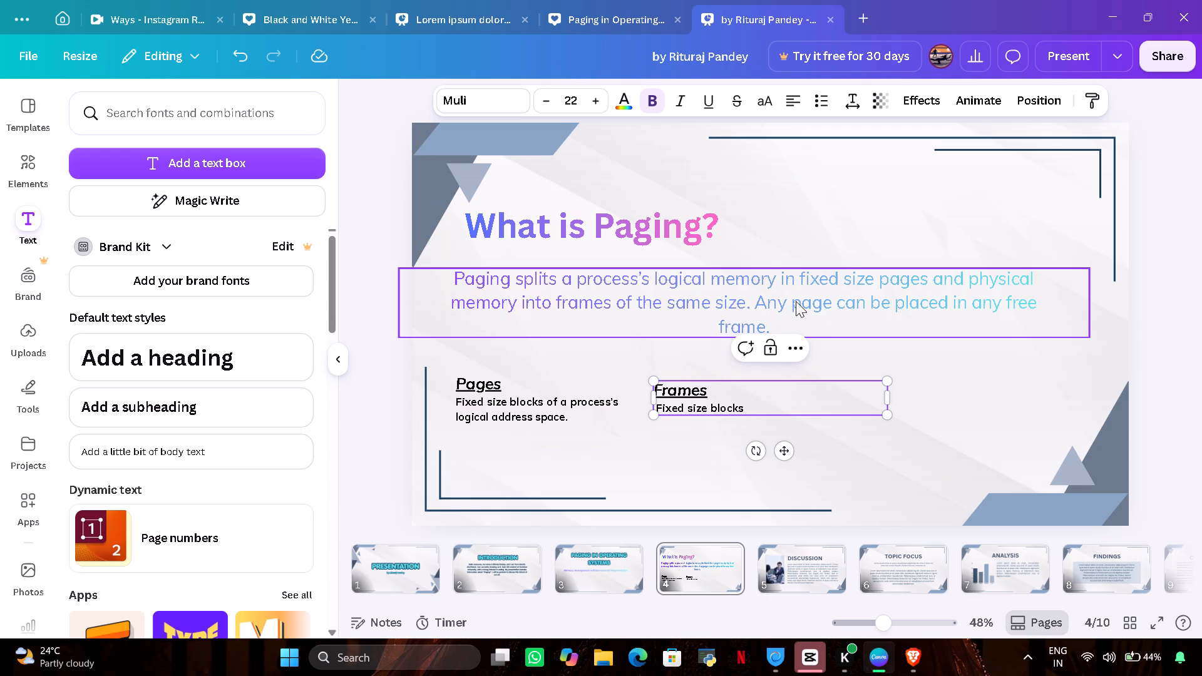
{"action": "key", "text": "space"}
{"action": "type", "text": "of physical"}
{"action": "type", "text": "RAM"}
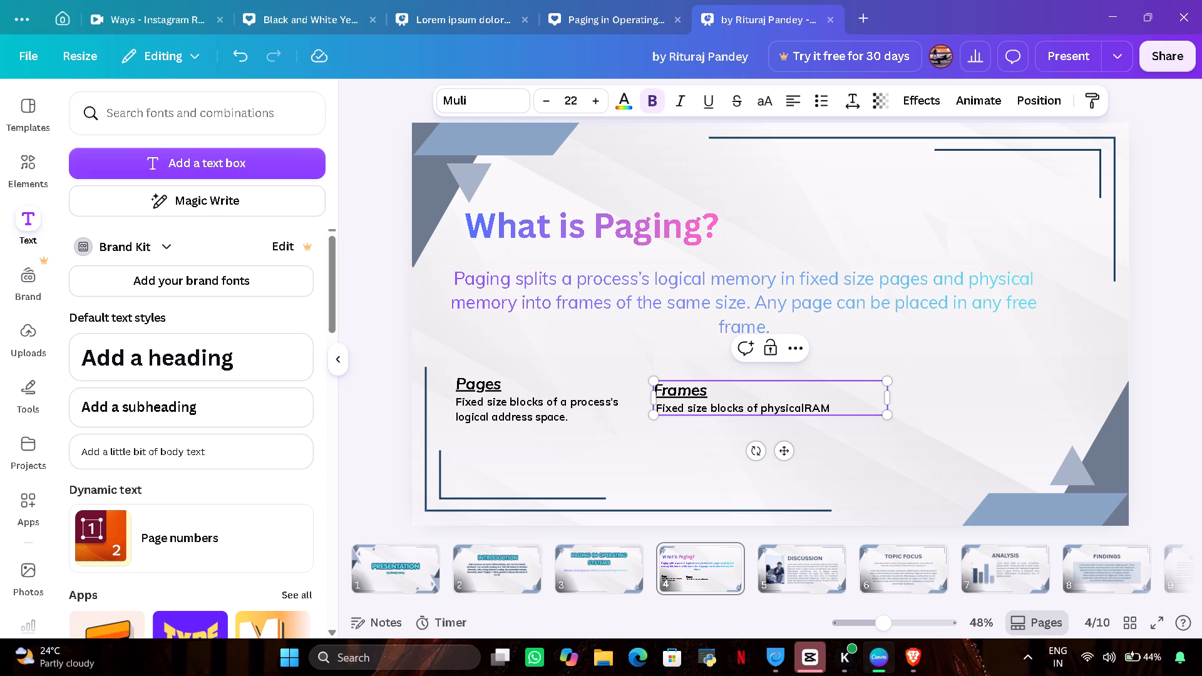
{"action": "key", "text": "Left"}
{"action": "key", "text": "Left"}
{"action": "key", "text": "Left"}
{"action": "key", "text": "space"}
{"action": "left_click_drag", "start_coordinate": [828, 389], "coordinate": [742, 127]}
Recheck the Frames definition in the PDF design, extend the text with ", equal" after "RAM", and add an empty line below.
{"action": "left_click", "coordinate": [627, 25]}
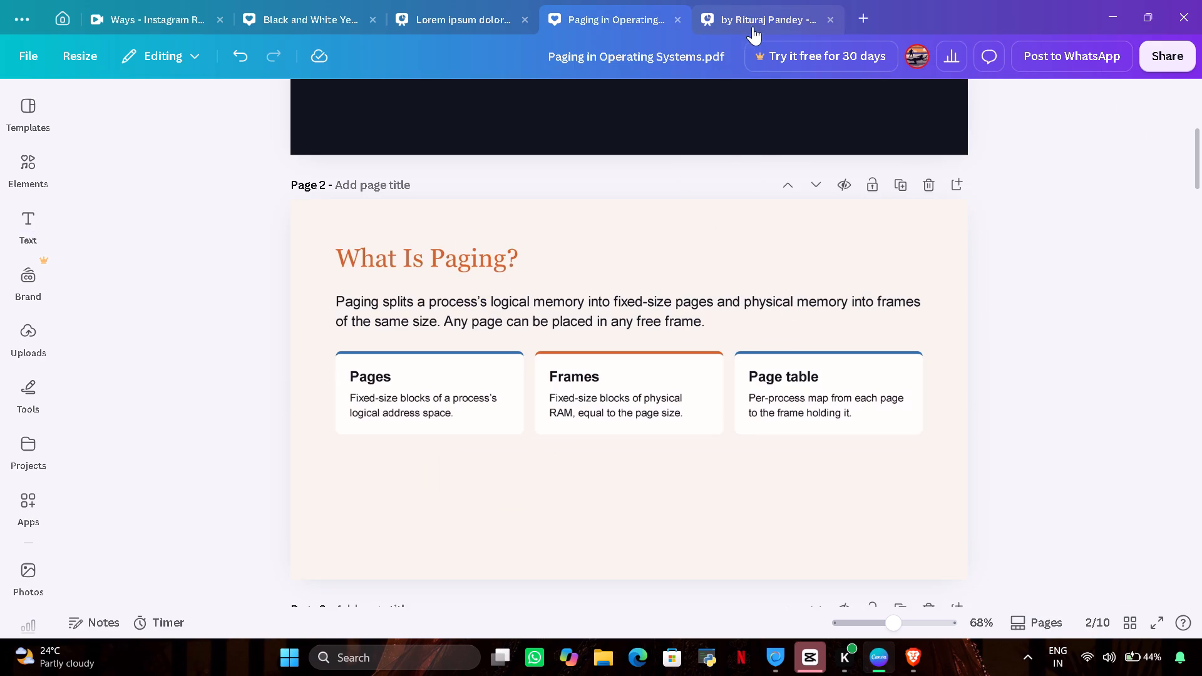
{"action": "left_click", "coordinate": [766, 7]}
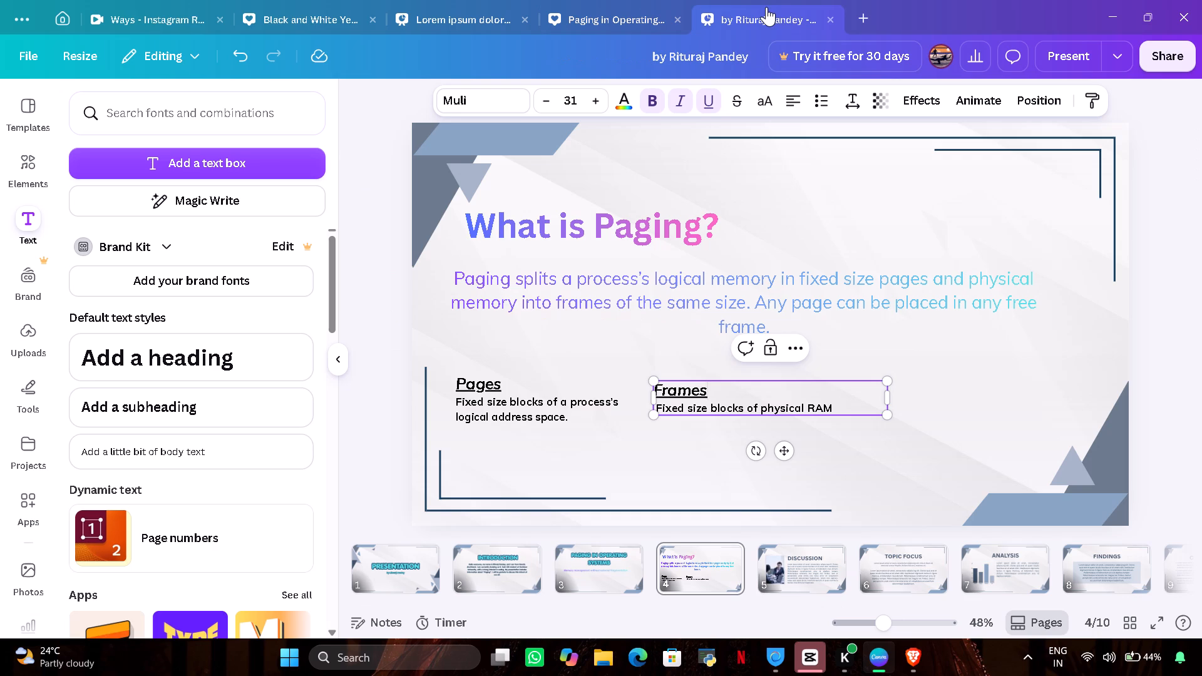
{"action": "left_click", "coordinate": [831, 403]}
{"action": "key", "text": "comma"}
{"action": "key", "text": "Return"}
{"action": "left_click", "coordinate": [591, 11]}
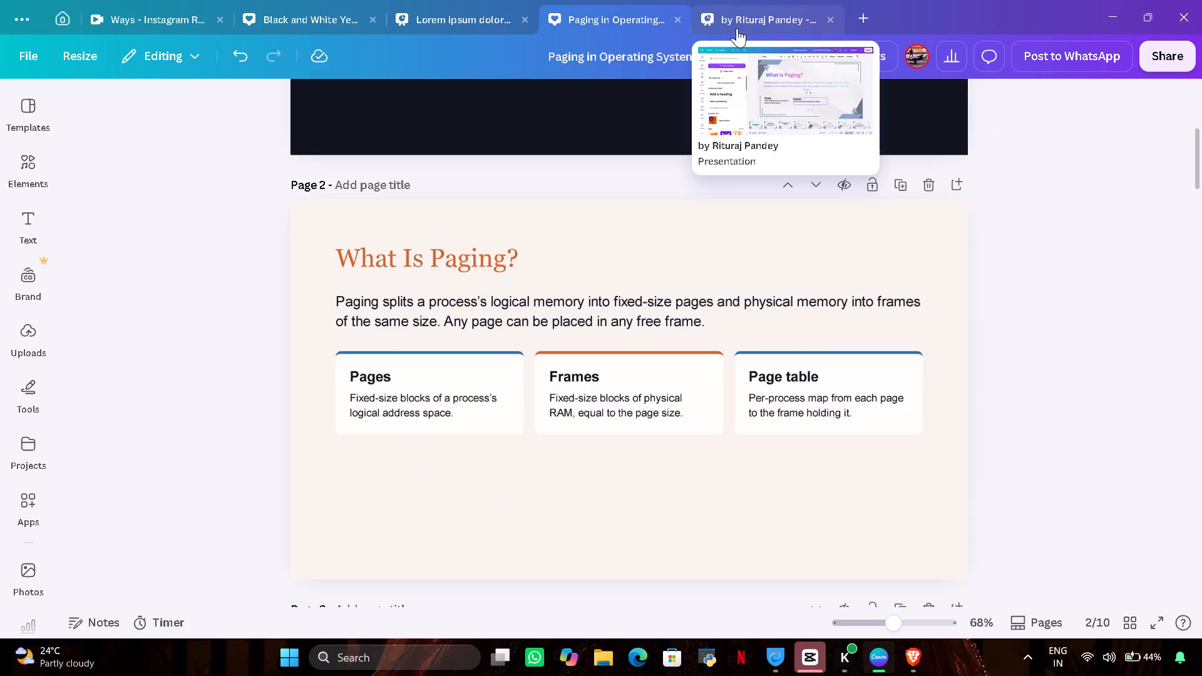
{"action": "left_click", "coordinate": [738, 28]}
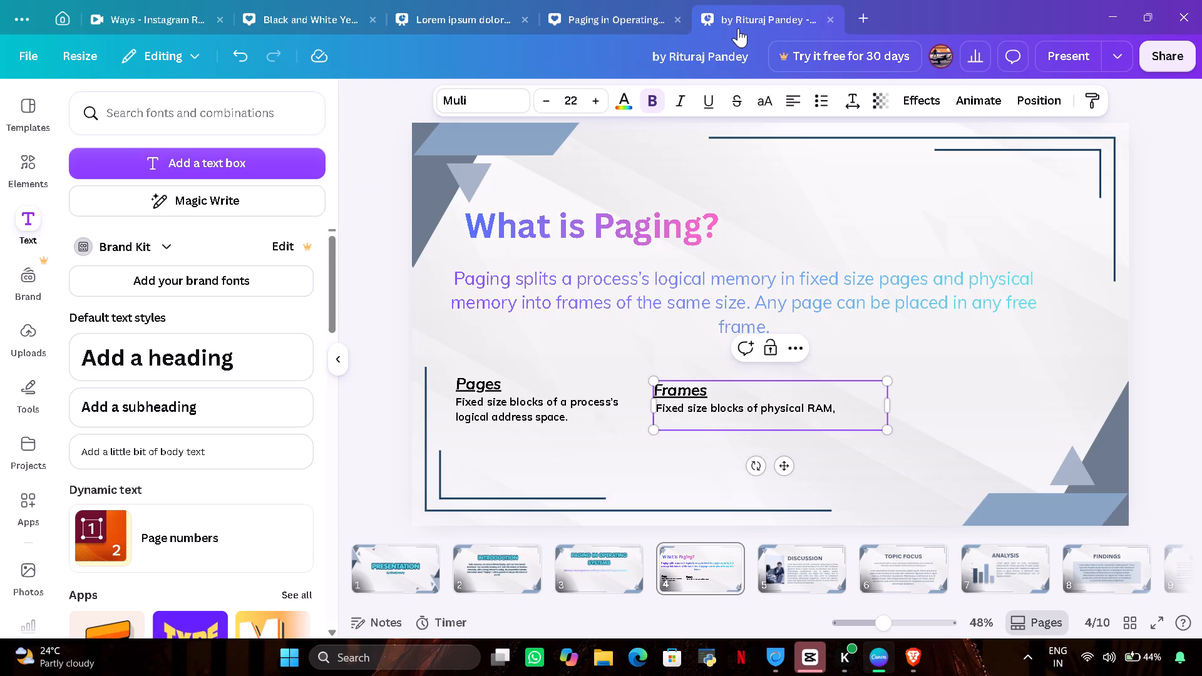
{"action": "left_click", "coordinate": [840, 411]}
{"action": "key", "text": "space"}
{"action": "type", "text": "equal"}
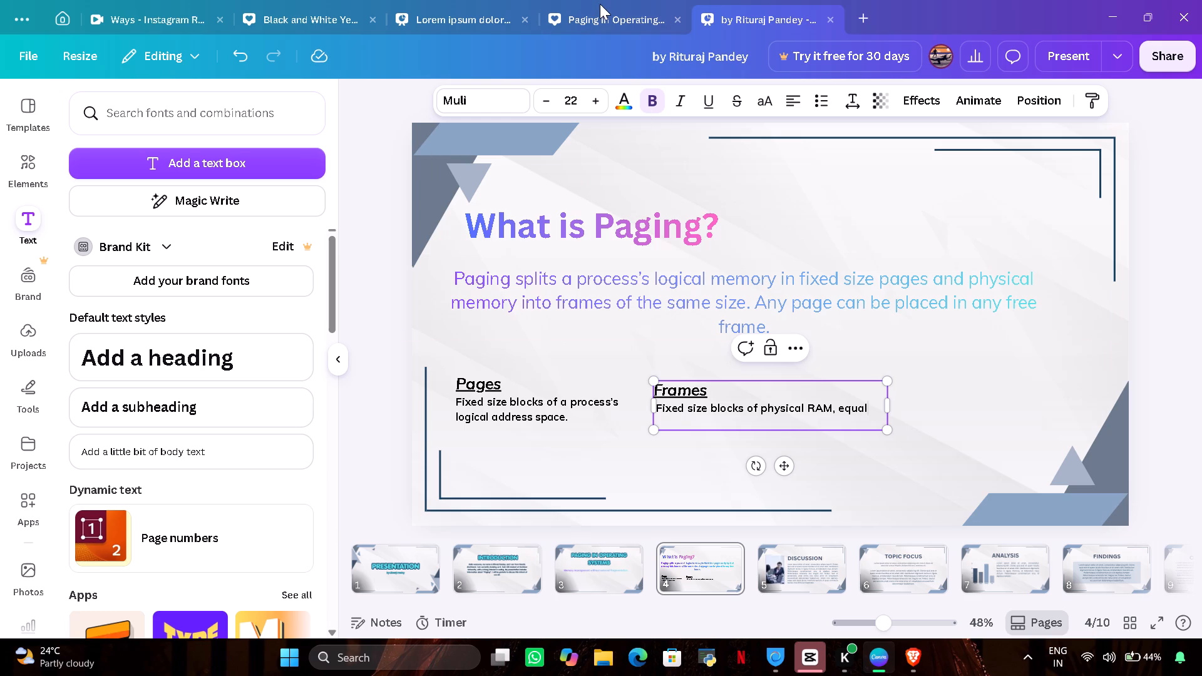
Recheck the Frames definition in the PDF design, break the slide's text after "RAM," and make its second line read "to equal the".
{"action": "left_click", "coordinate": [600, 4]}
{"action": "left_click", "coordinate": [599, 19]}
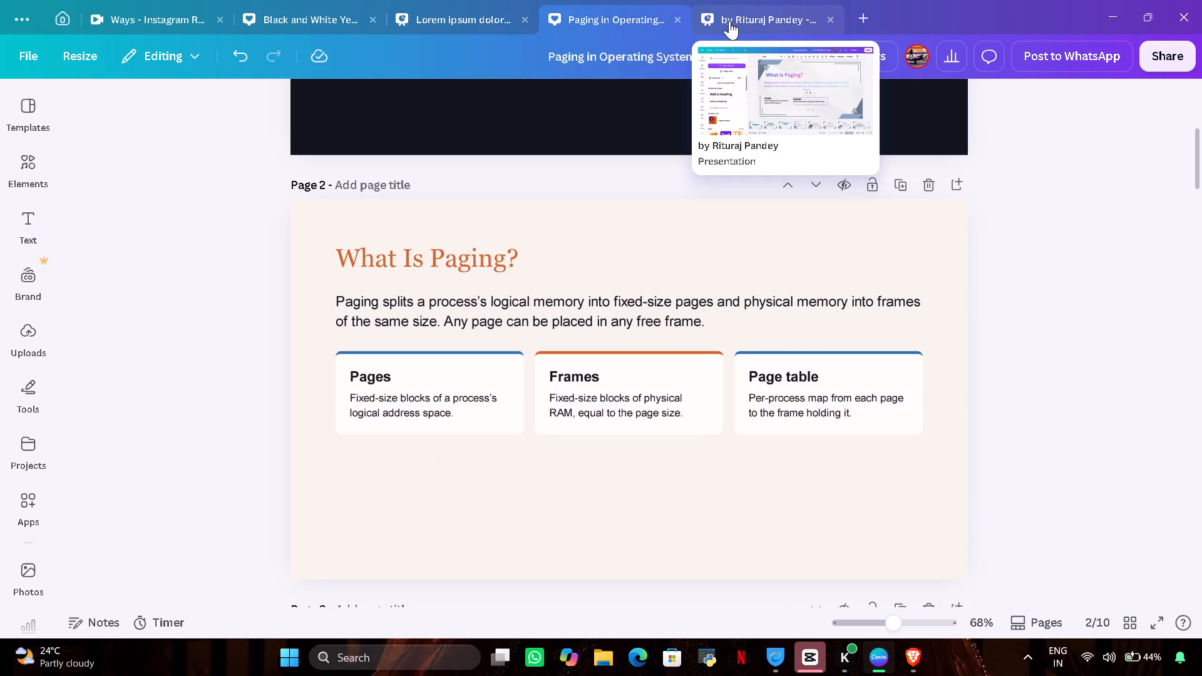
{"action": "left_click", "coordinate": [729, 21]}
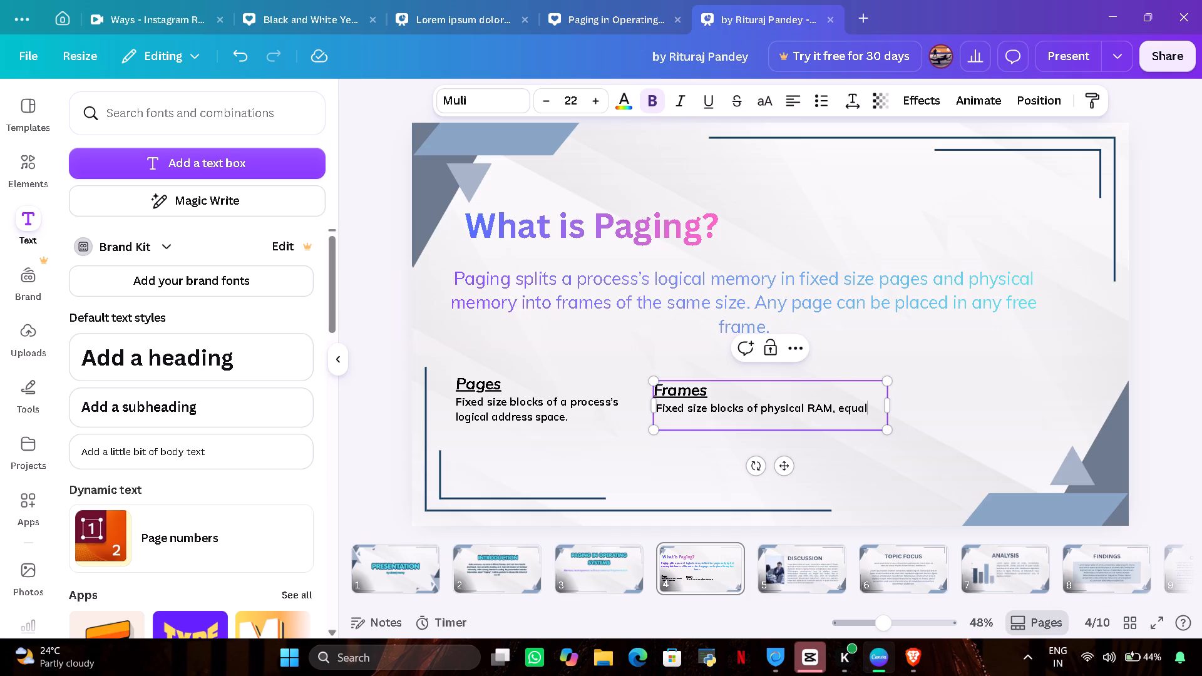
{"action": "left_click", "coordinate": [835, 408]}
{"action": "key", "text": "Return"}
{"action": "type", "text": "to th"}
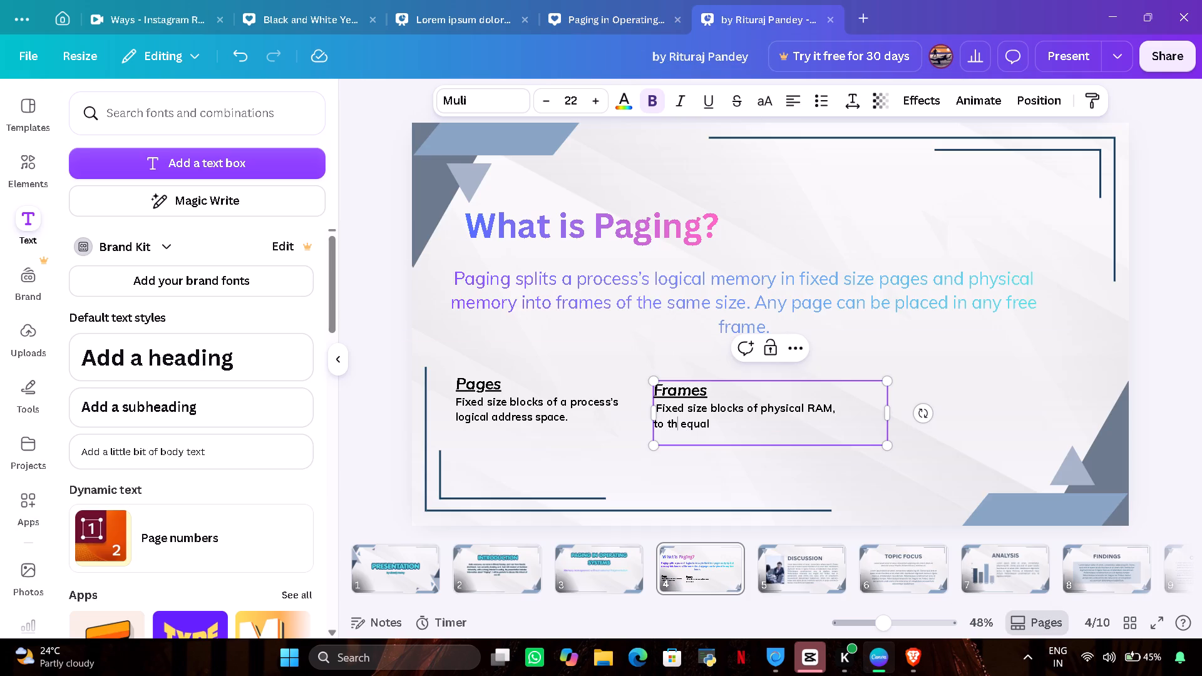
{"action": "key", "text": "BackSpace"}
{"action": "key", "text": "BackSpace"}
{"action": "key", "text": "BackSpace"}
{"action": "key", "text": "Right"}
{"action": "key", "text": "Right"}
{"action": "key", "text": "Right"}
{"action": "key", "text": "Right"}
{"action": "key", "text": "Right"}
{"action": "key", "text": "Right"}
{"action": "key", "text": "Right"}
{"action": "left_click", "coordinate": [723, 427]}
{"action": "key", "text": "space"}
{"action": "type", "text": "the"}
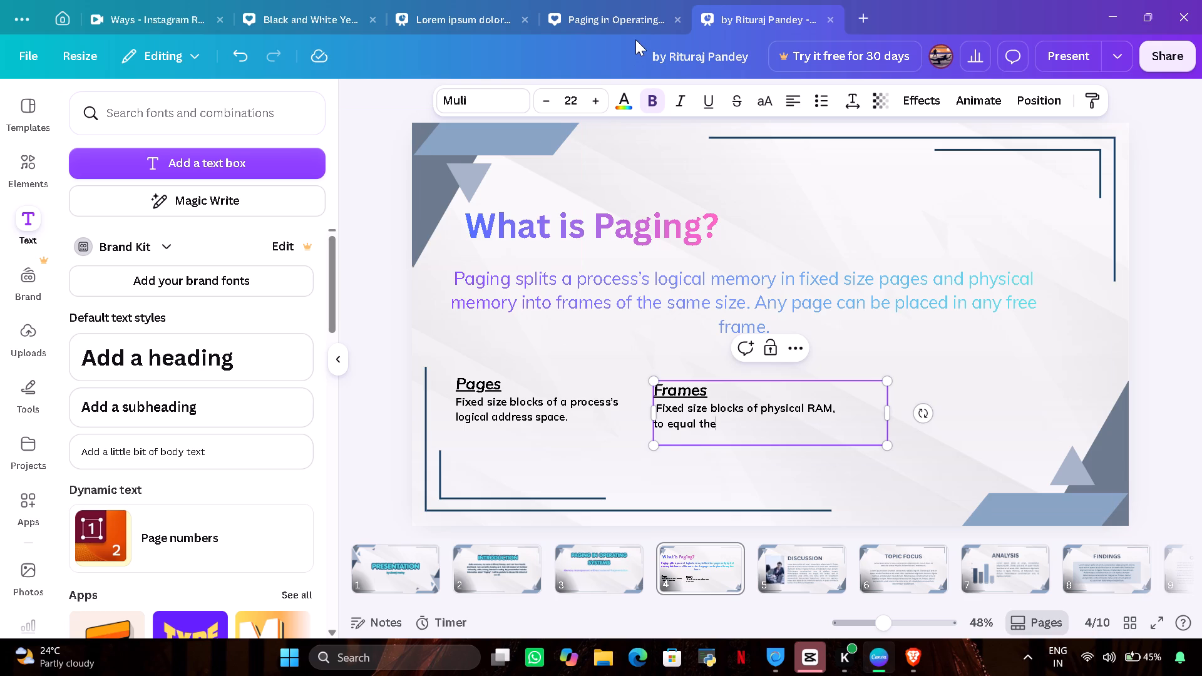
Compare with the PDF design again and reorder the second line of the Frames definition to "equal to the".
{"action": "left_click", "coordinate": [626, 27]}
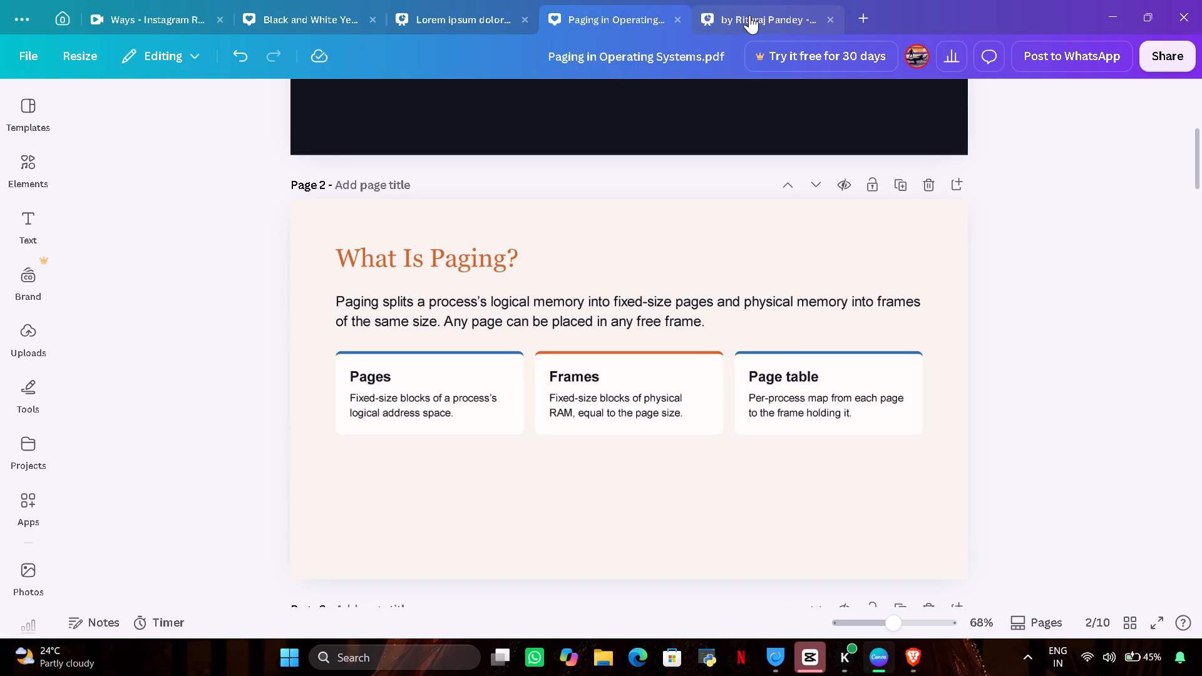
{"action": "left_click", "coordinate": [749, 15]}
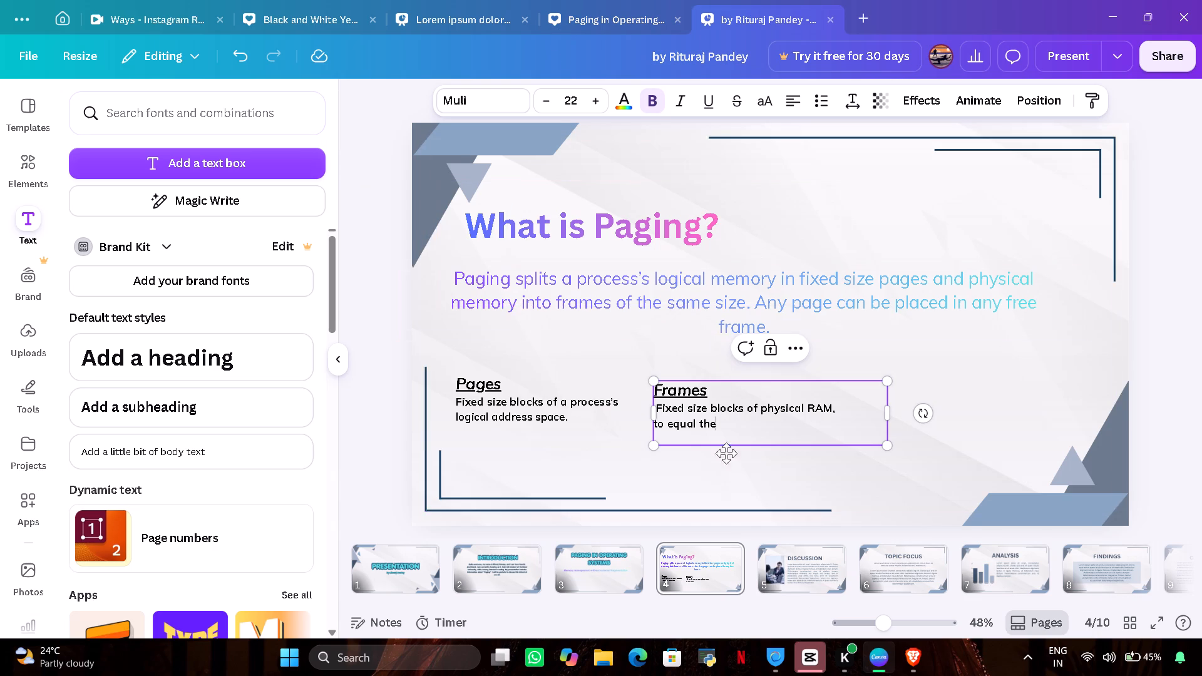
{"action": "left_click", "coordinate": [665, 422]}
{"action": "key", "text": "BackSpace"}
{"action": "key", "text": "BackSpace"}
{"action": "key", "text": "Right"}
{"action": "key", "text": "BackSpace"}
{"action": "key", "text": "Right"}
{"action": "key", "text": "Right"}
{"action": "key", "text": "Right"}
{"action": "key", "text": "Right"}
{"action": "key", "text": "Right"}
{"action": "key", "text": "space"}
{"action": "type", "text": "to"}
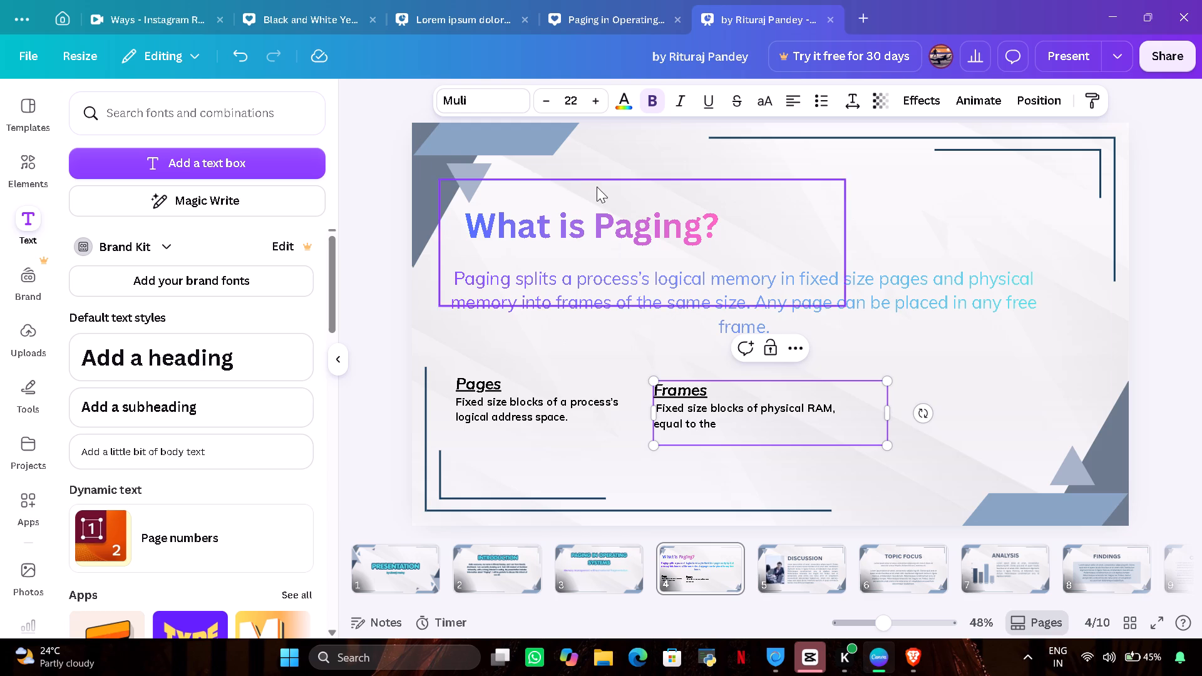
Finish the Frames definition with "page size." after "equal to the", consulting the PDF design for the wording.
{"action": "left_click", "coordinate": [614, 24]}
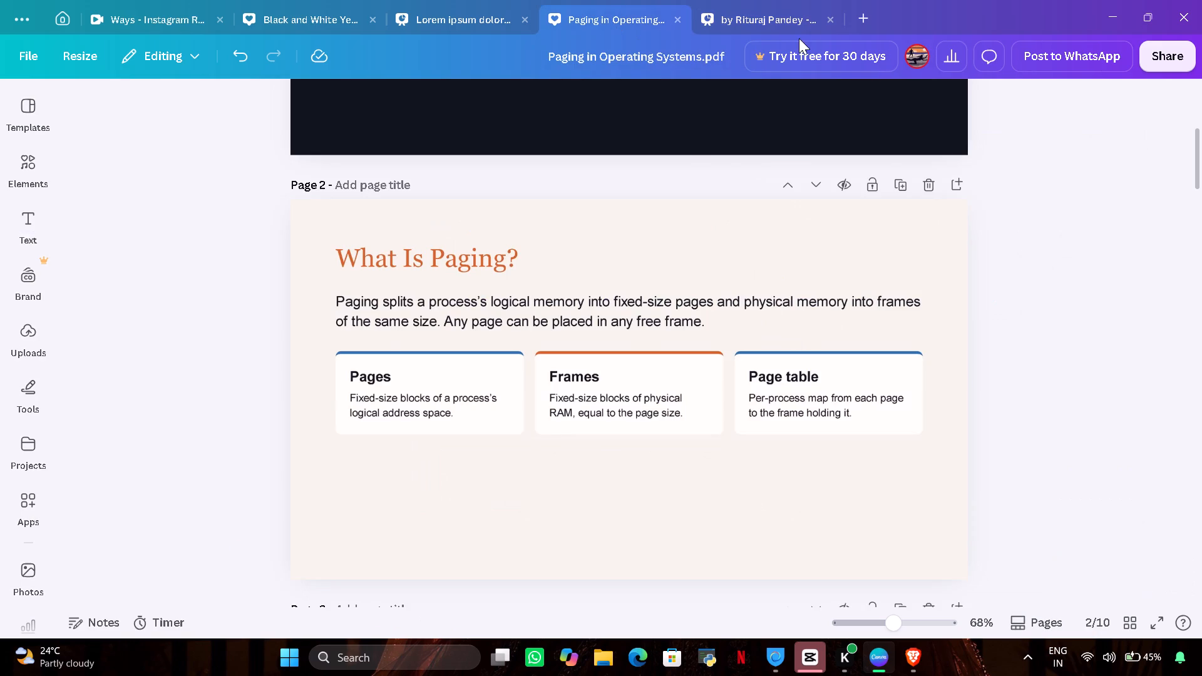
{"action": "left_click", "coordinate": [785, 24]}
{"action": "left_click", "coordinate": [767, 420]}
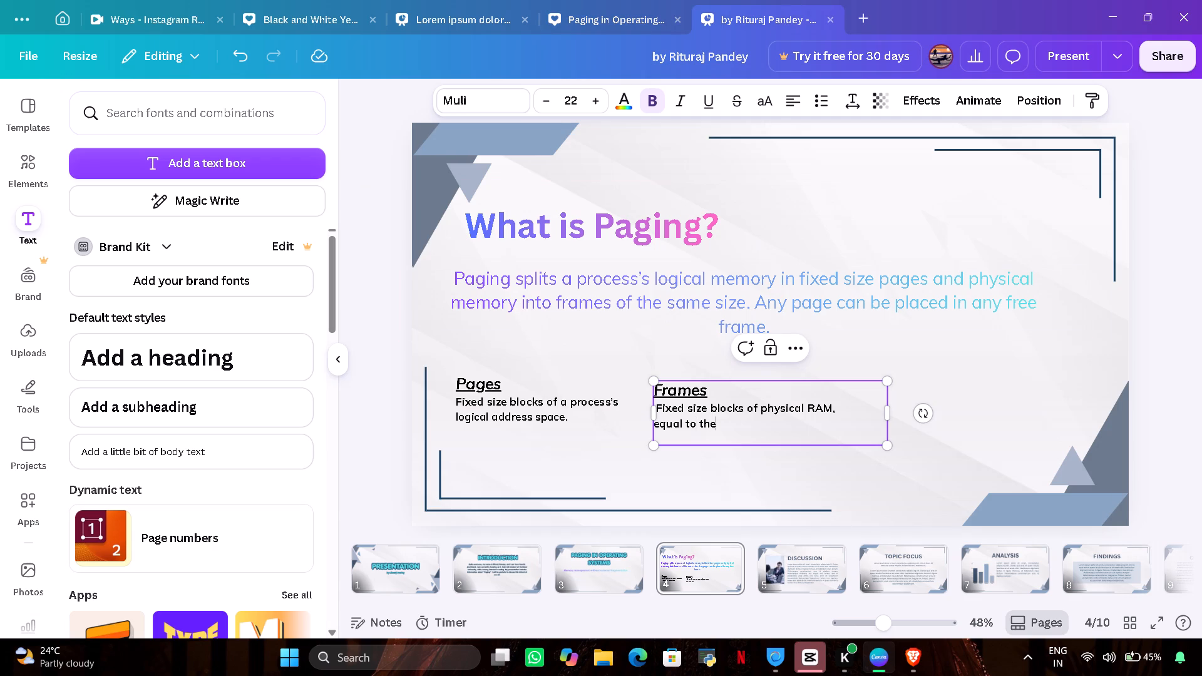
{"action": "key", "text": "space"}
{"action": "type", "text": "page s"}
{"action": "type", "text": "ize"}
{"action": "key", "text": "period"}
Add a new text box, narrow it and place it beside the Frames block, ending at the slide's outer border line.
{"action": "left_click", "coordinate": [953, 378]}
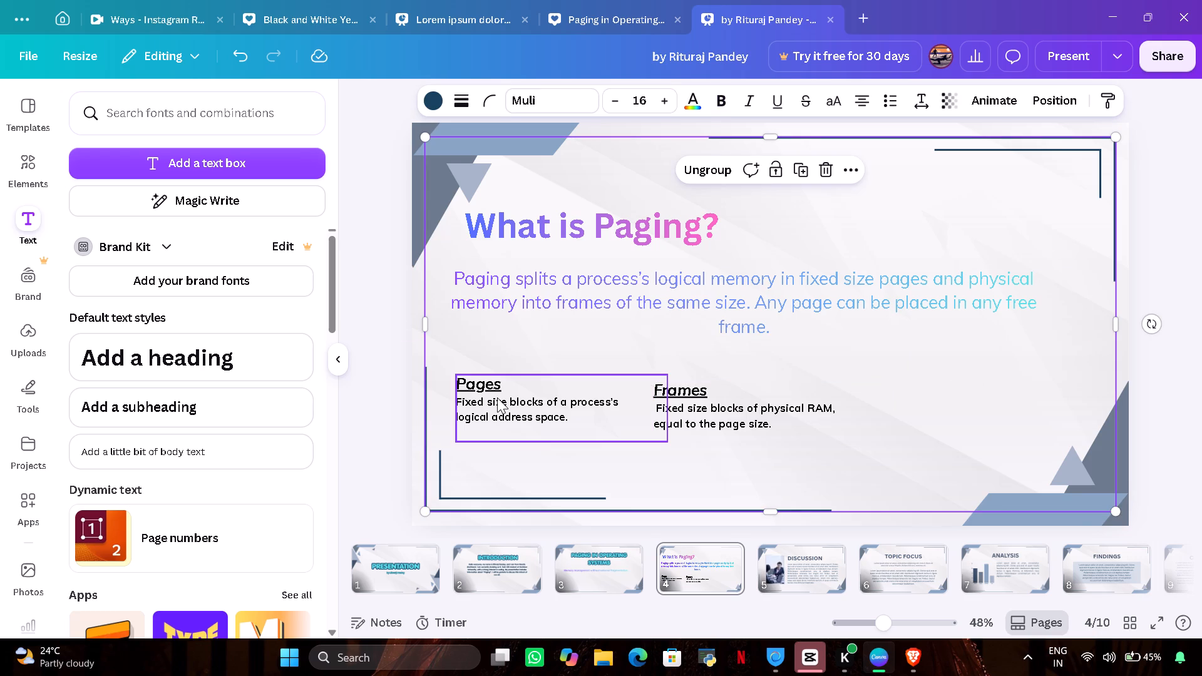
{"action": "left_click", "coordinate": [179, 173]}
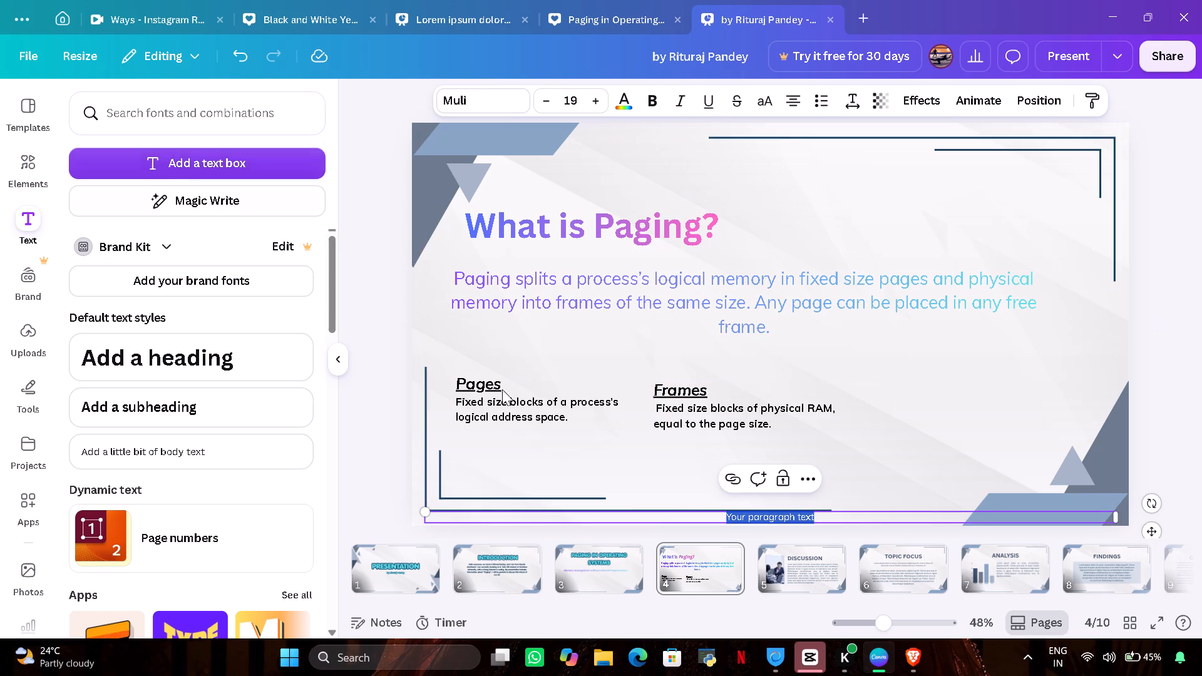
{"action": "left_click_drag", "start_coordinate": [764, 523], "coordinate": [939, 366]}
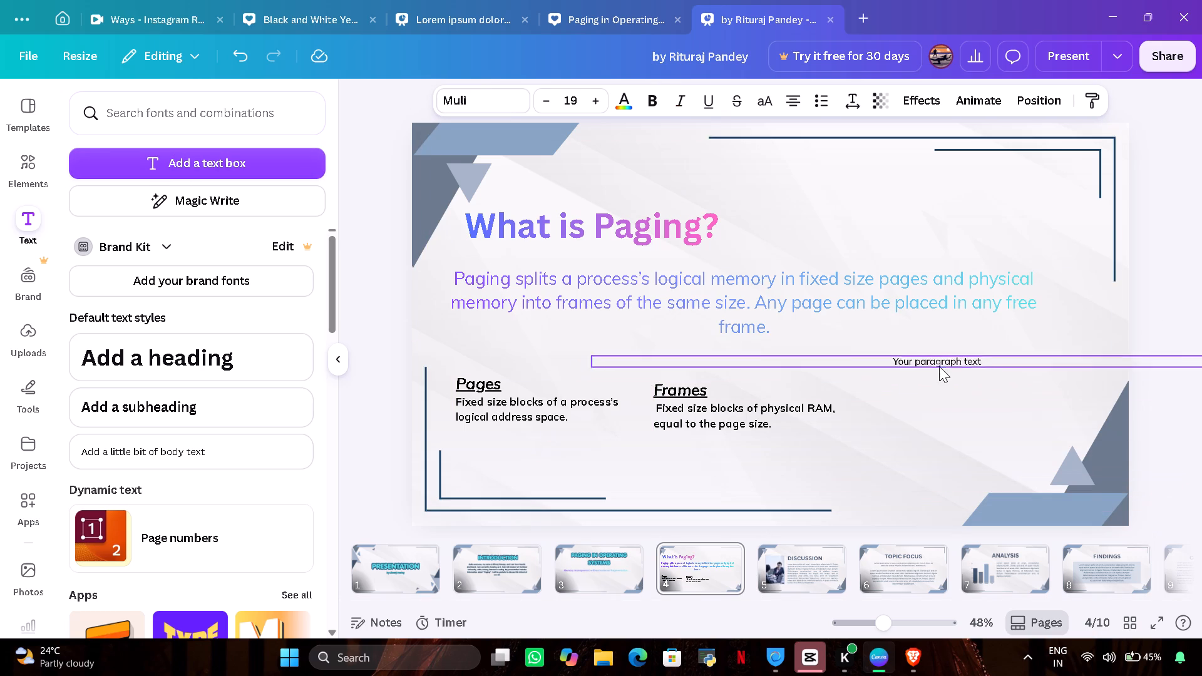
{"action": "left_click_drag", "start_coordinate": [939, 366], "coordinate": [935, 393]}
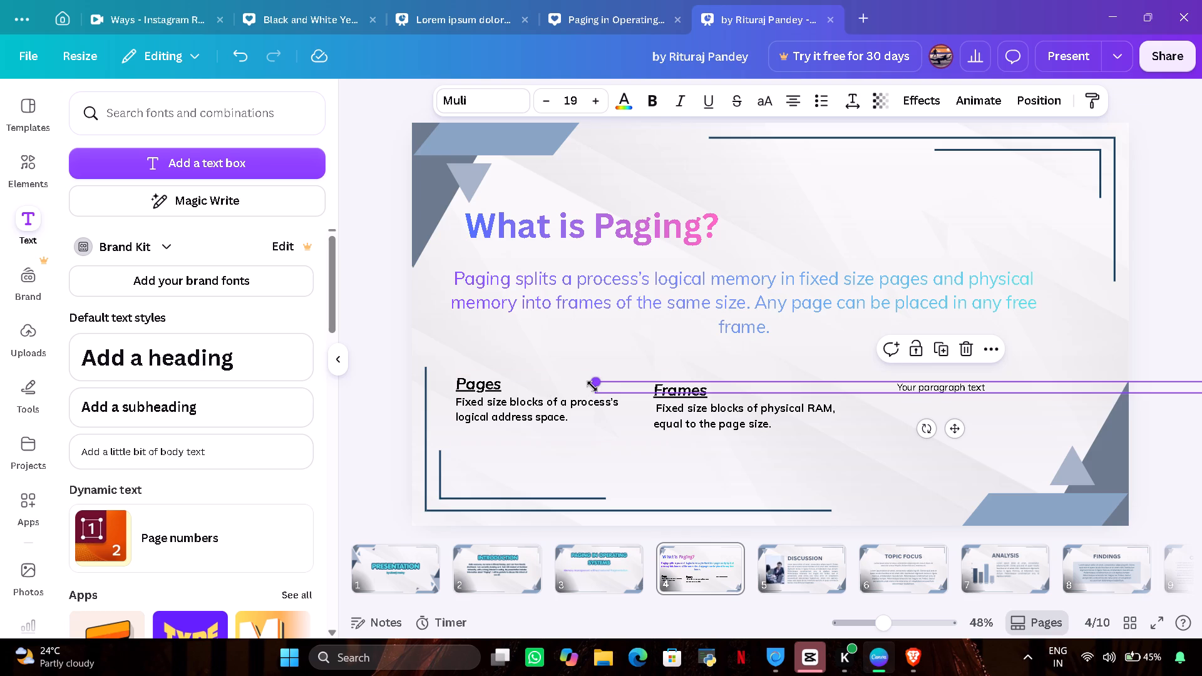
{"action": "left_click_drag", "start_coordinate": [594, 388], "coordinate": [840, 383]}
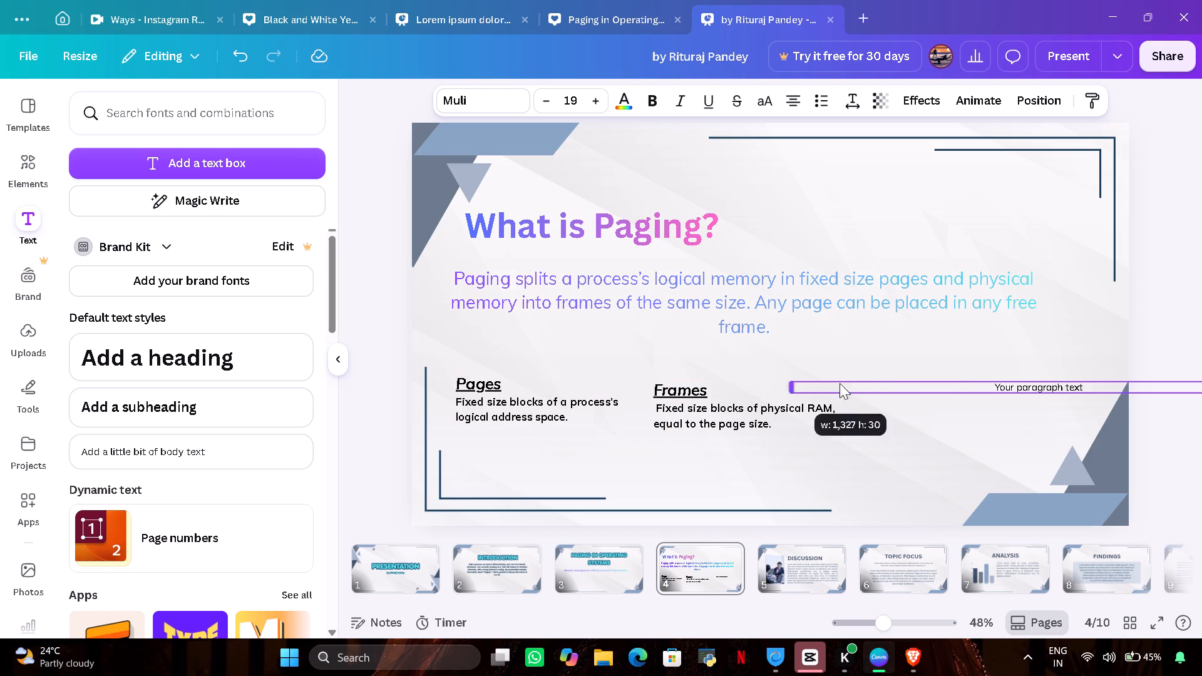
{"action": "left_click_drag", "start_coordinate": [840, 383], "coordinate": [873, 376]}
{"action": "left_click_drag", "start_coordinate": [908, 383], "coordinate": [739, 370]}
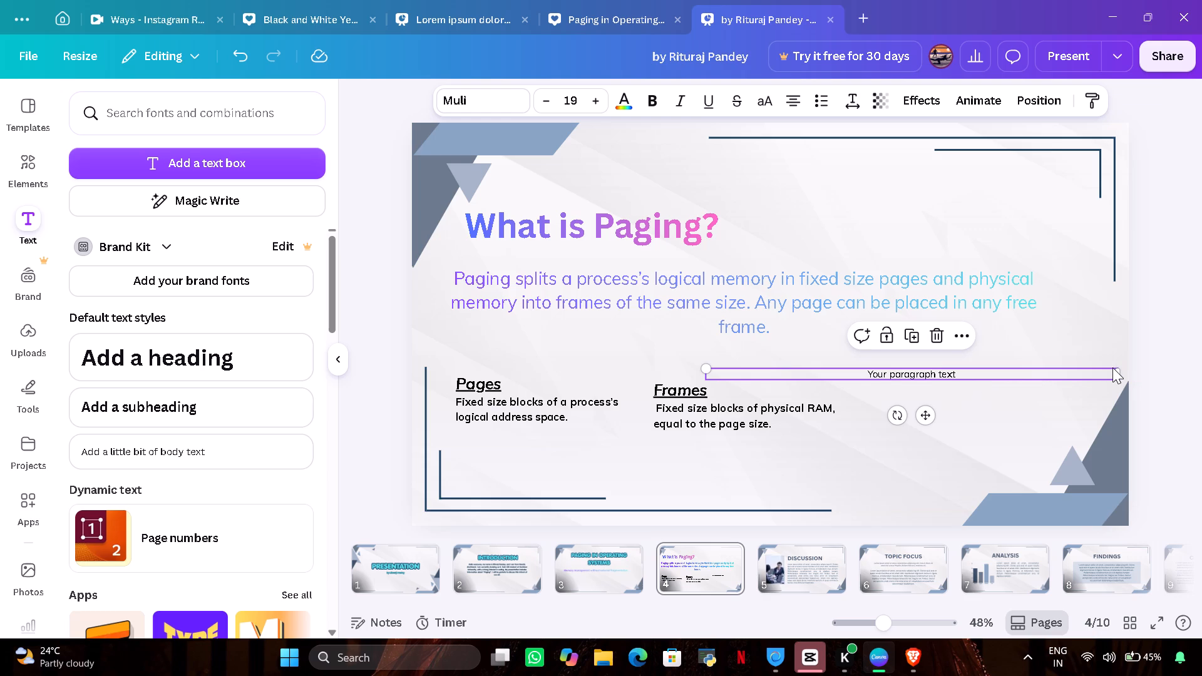
{"action": "left_click_drag", "start_coordinate": [1118, 369], "coordinate": [989, 386]}
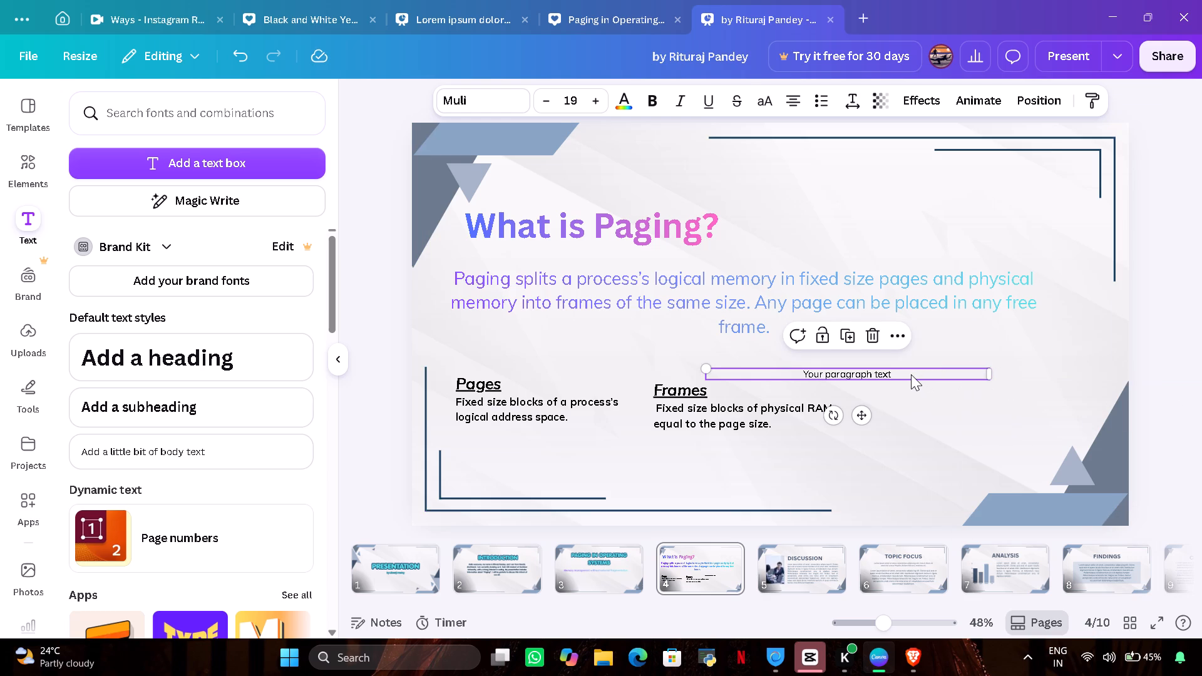
{"action": "left_click_drag", "start_coordinate": [911, 373], "coordinate": [1027, 386]}
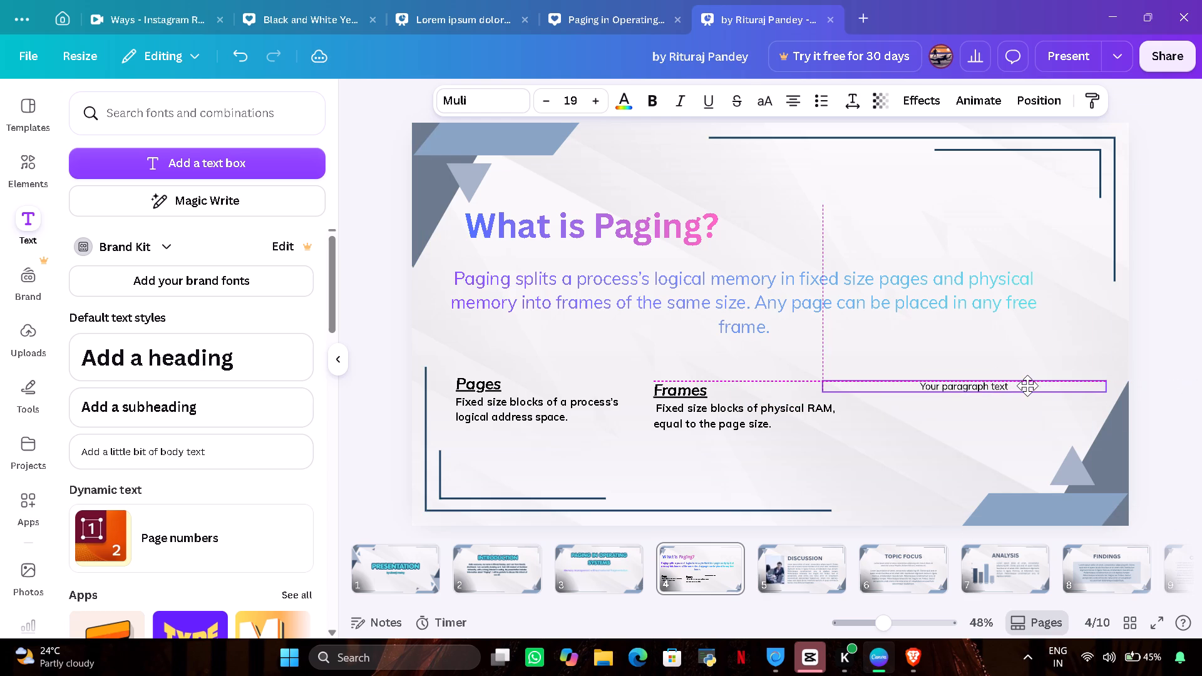
{"action": "left_click_drag", "start_coordinate": [1027, 386], "coordinate": [1030, 387]}
{"action": "left_click_drag", "start_coordinate": [1030, 387], "coordinate": [1042, 391]}
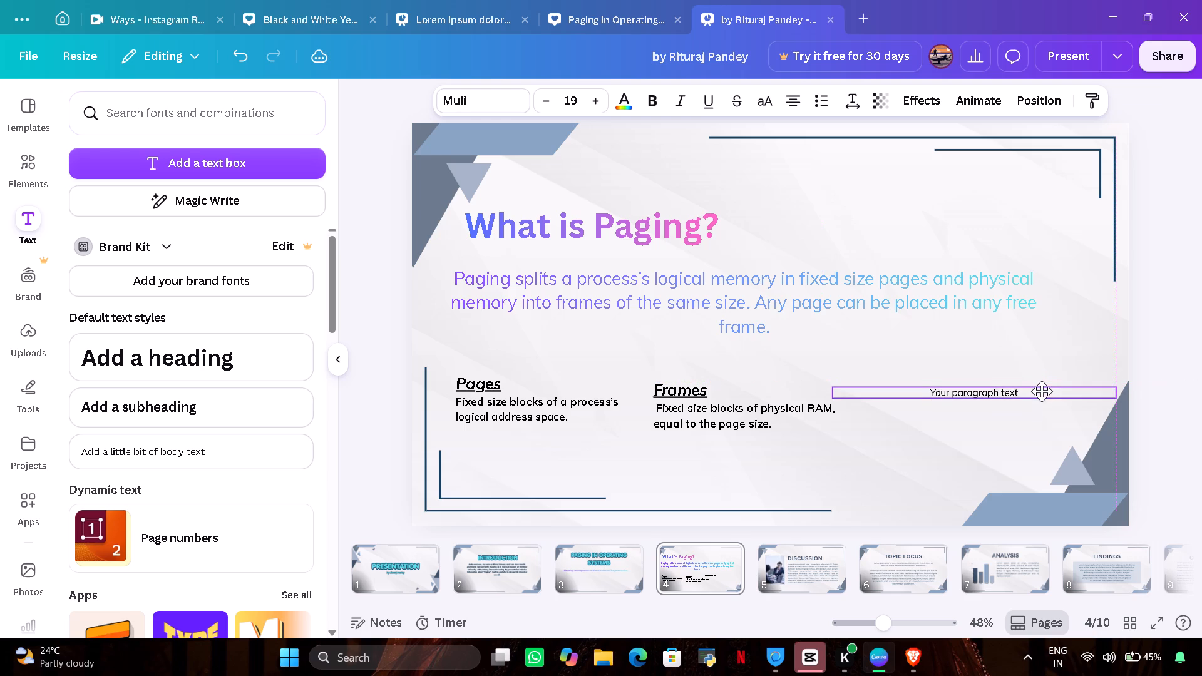
{"action": "left_click_drag", "start_coordinate": [1042, 391], "coordinate": [1042, 392]}
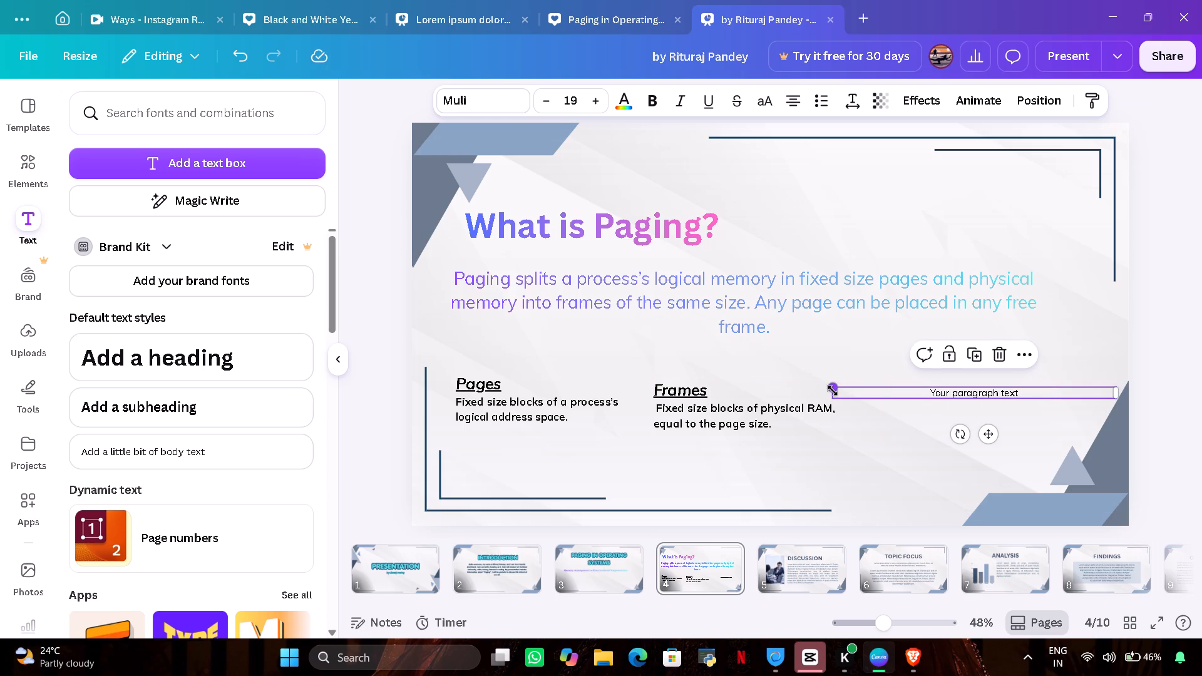
{"action": "left_click_drag", "start_coordinate": [831, 394], "coordinate": [863, 394]}
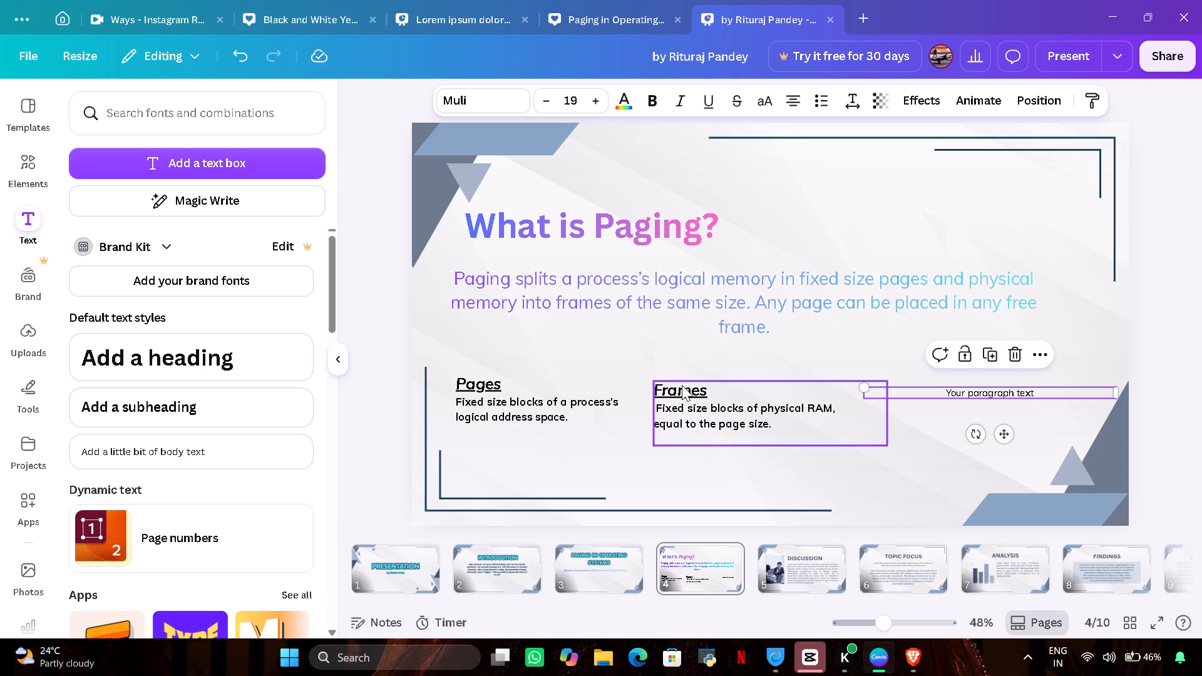
Format the new text box's placeholder as bold, italic and underlined at size 31, matching the "Frames" heading.
{"action": "double_click", "coordinate": [682, 385]}
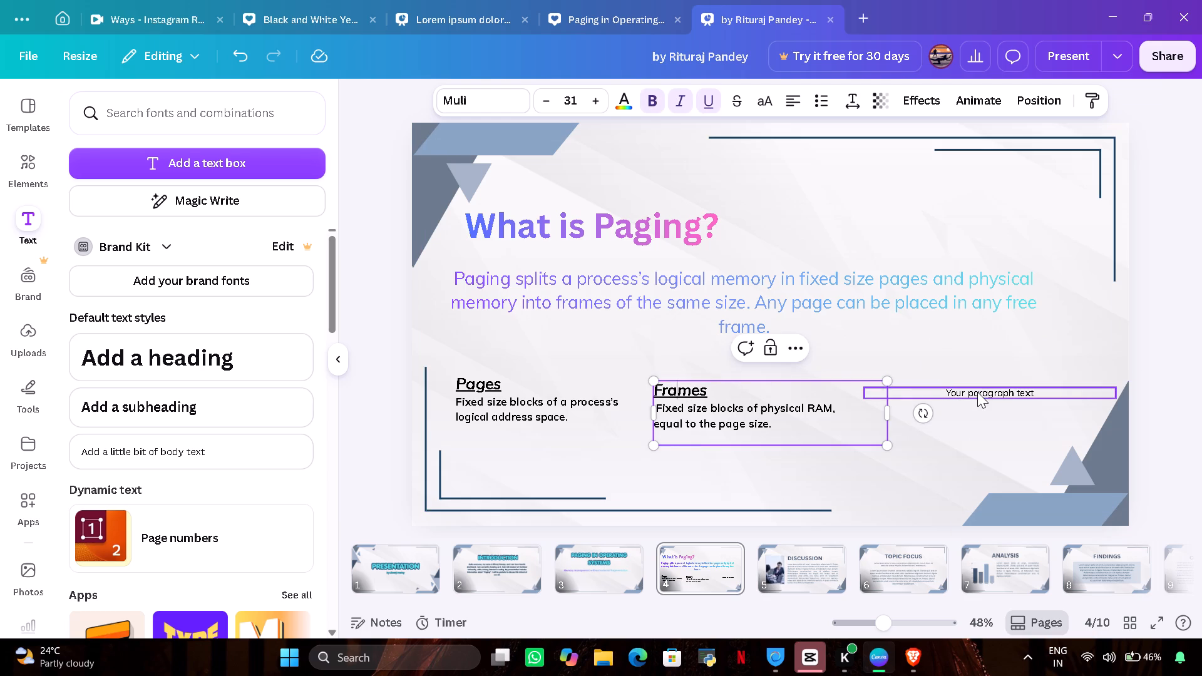
{"action": "left_click", "coordinate": [977, 392]}
{"action": "left_click", "coordinate": [646, 106]}
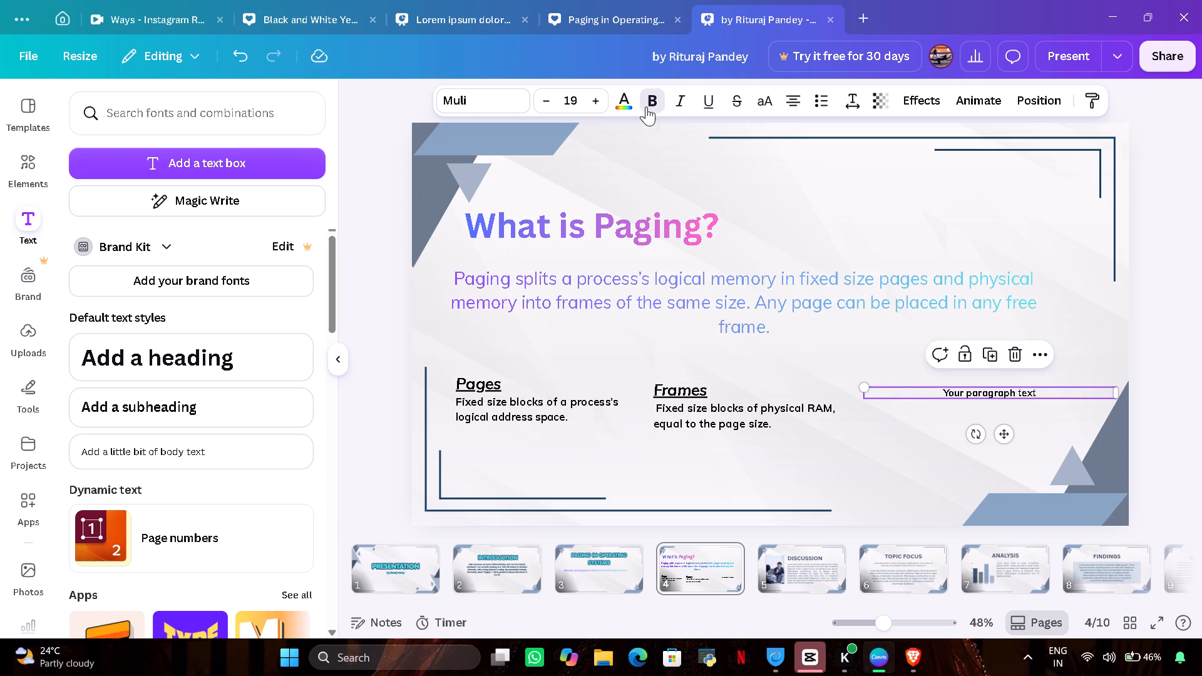
{"action": "left_click", "coordinate": [686, 106]}
{"action": "left_click", "coordinate": [704, 103]}
{"action": "triple_click", "coordinate": [593, 100]}
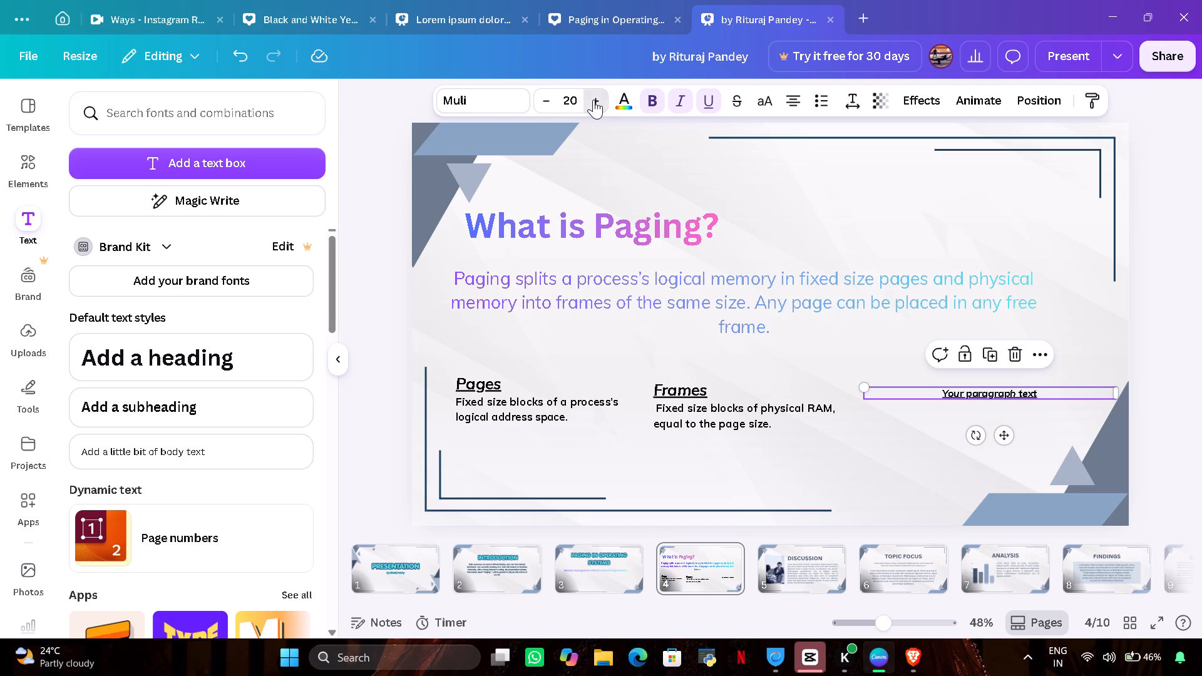
{"action": "triple_click", "coordinate": [593, 100]}
{"action": "triple_click", "coordinate": [593, 100]}
{"action": "triple_click", "coordinate": [593, 100]}
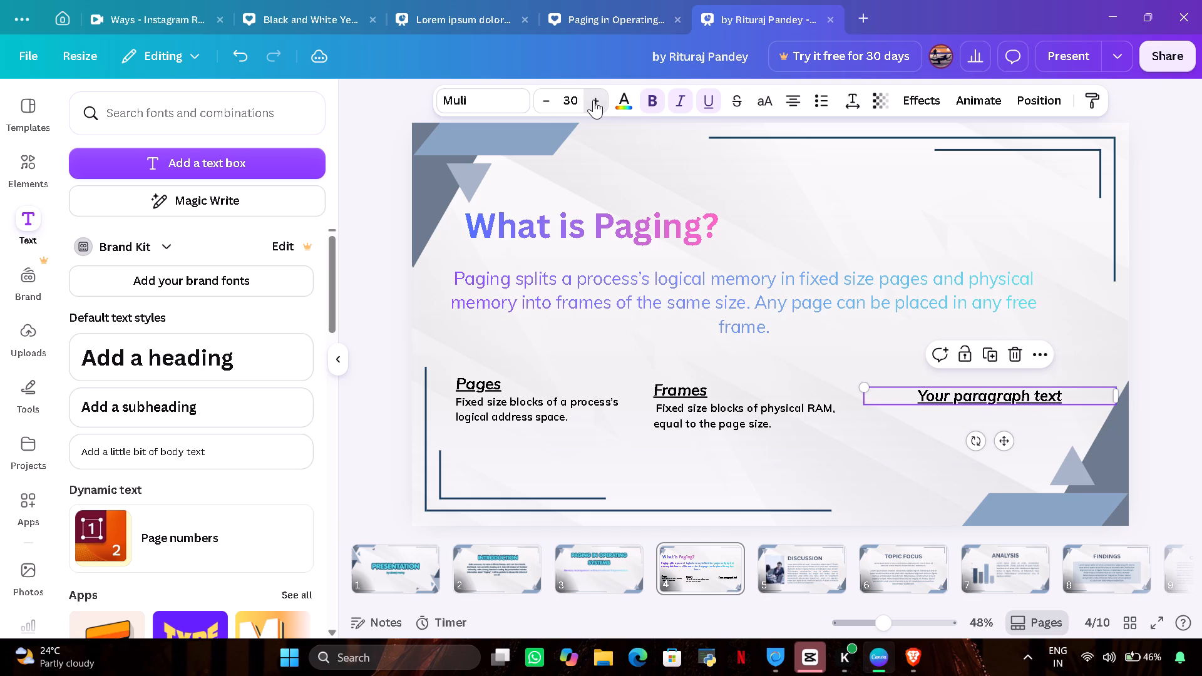
Replace the new text box's placeholder with the heading "Page Table", consulting the PDF design, and left-align it.
{"action": "double_click", "coordinate": [1067, 389]}
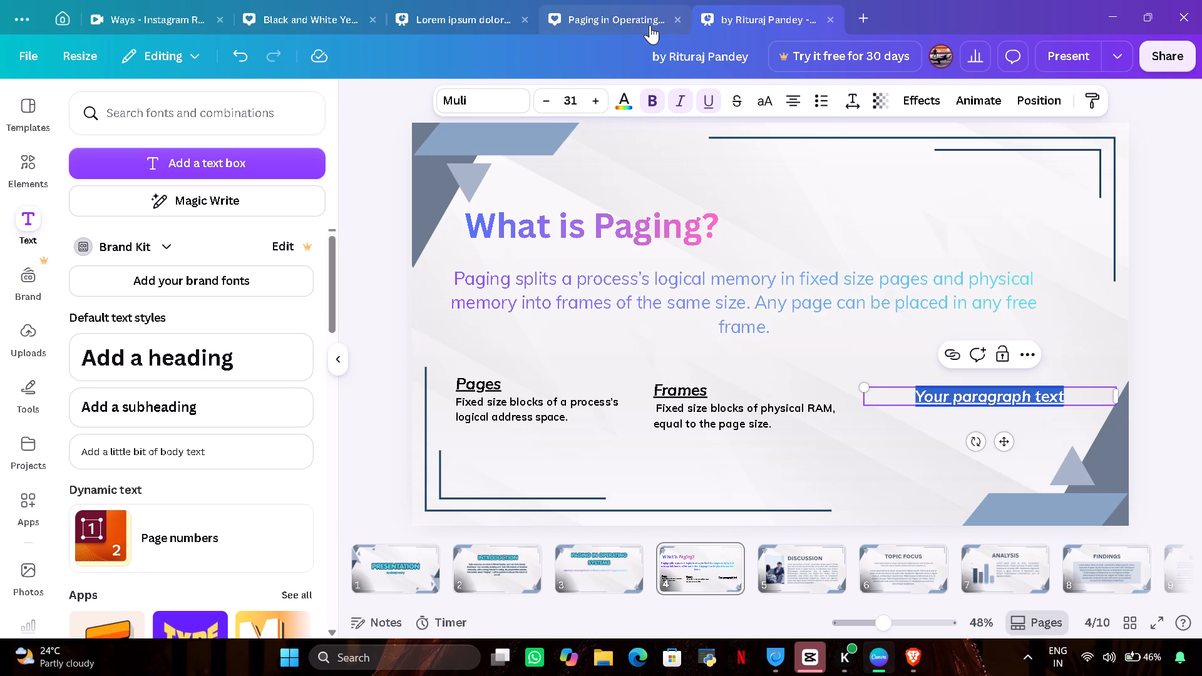
{"action": "left_click", "coordinate": [647, 26]}
{"action": "left_click", "coordinate": [743, 20]}
{"action": "type", "text": "Paf"}
{"action": "key", "text": "BackSpace"}
{"action": "type", "text": "ge Table"}
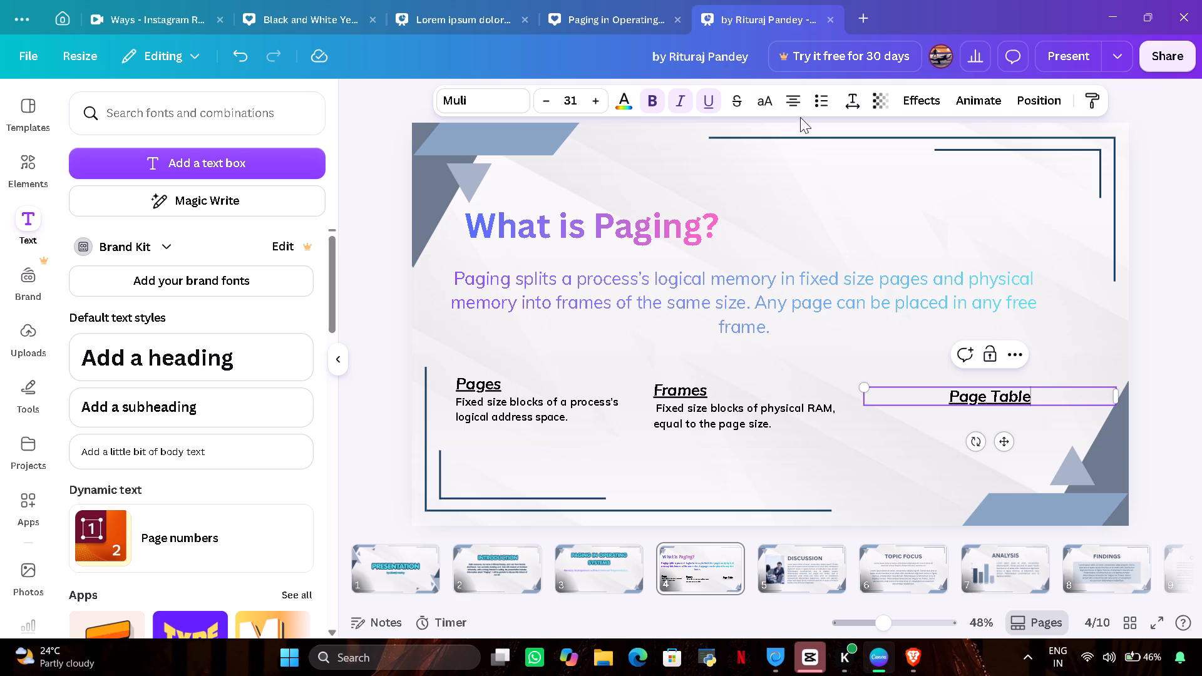
{"action": "left_click_drag", "start_coordinate": [1039, 400], "coordinate": [960, 388]}
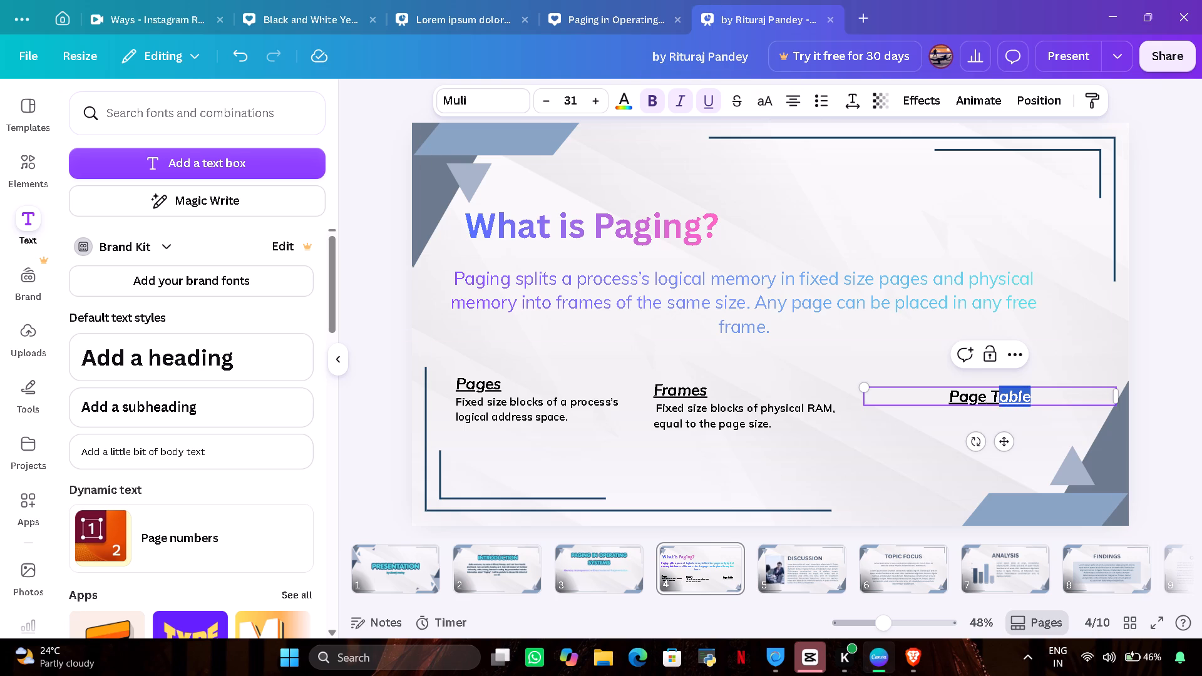
{"action": "left_click_drag", "start_coordinate": [960, 388], "coordinate": [910, 399]}
{"action": "left_click", "coordinate": [797, 104]}
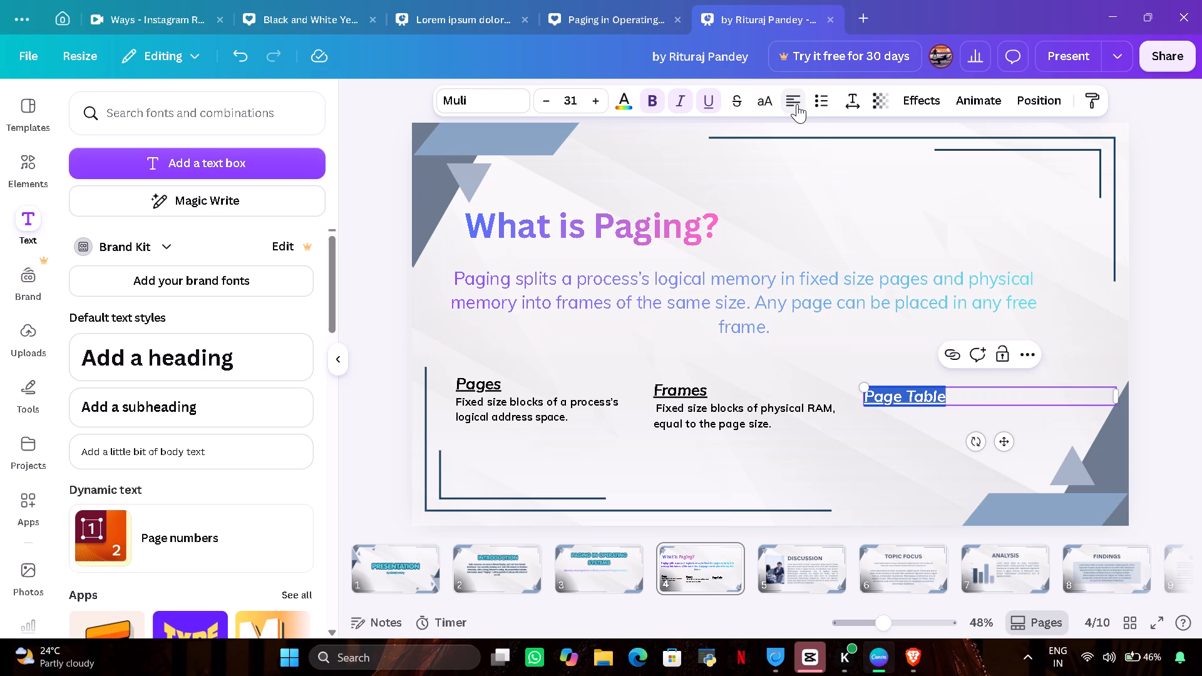
Start a new line below the "Page Table" heading with italic and underline off and the font size at 22.
{"action": "left_click", "coordinate": [965, 401]}
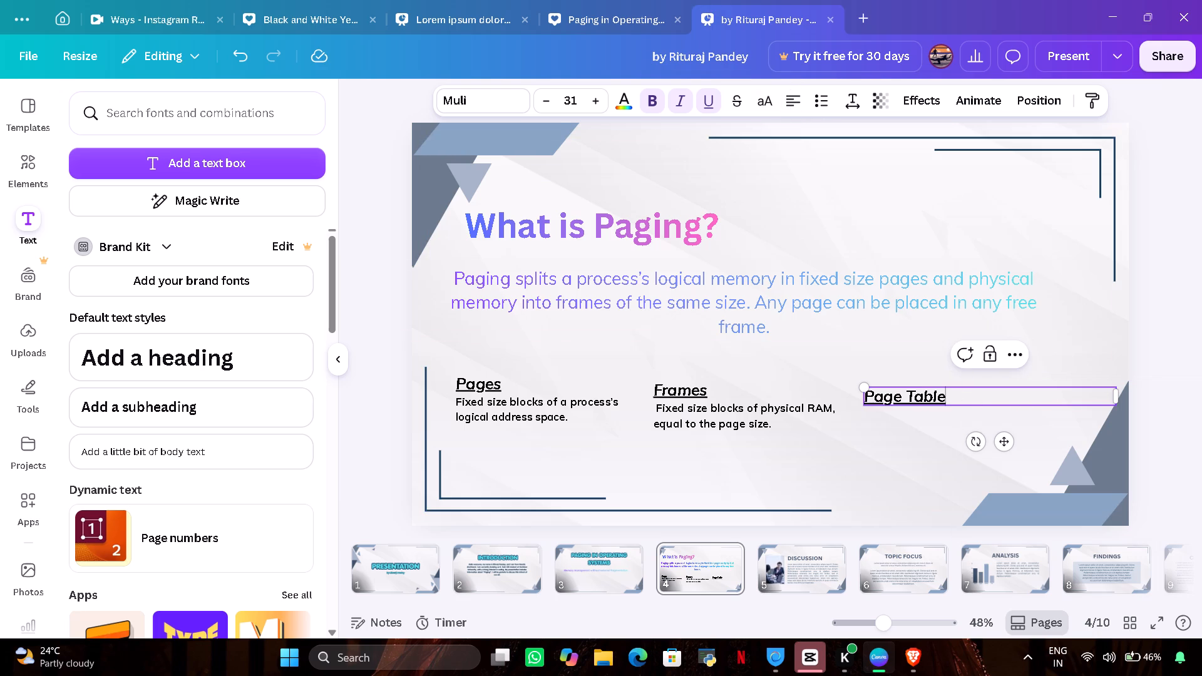
{"action": "key", "text": "Return"}
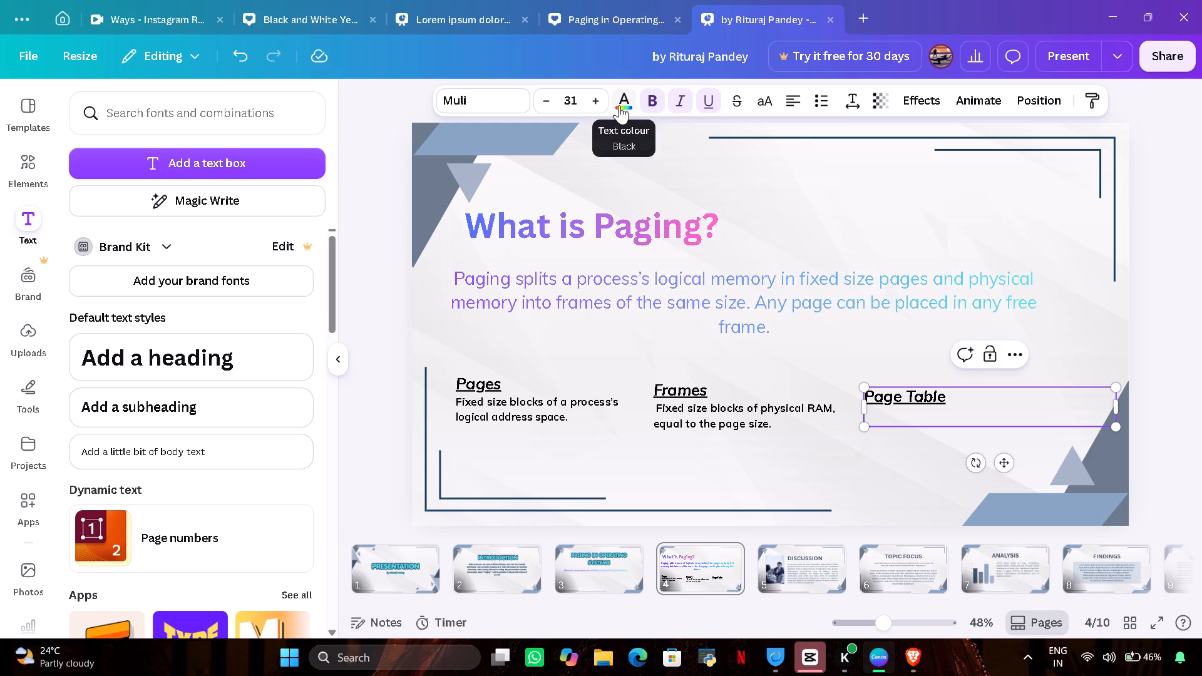
{"action": "left_click", "coordinate": [674, 100]}
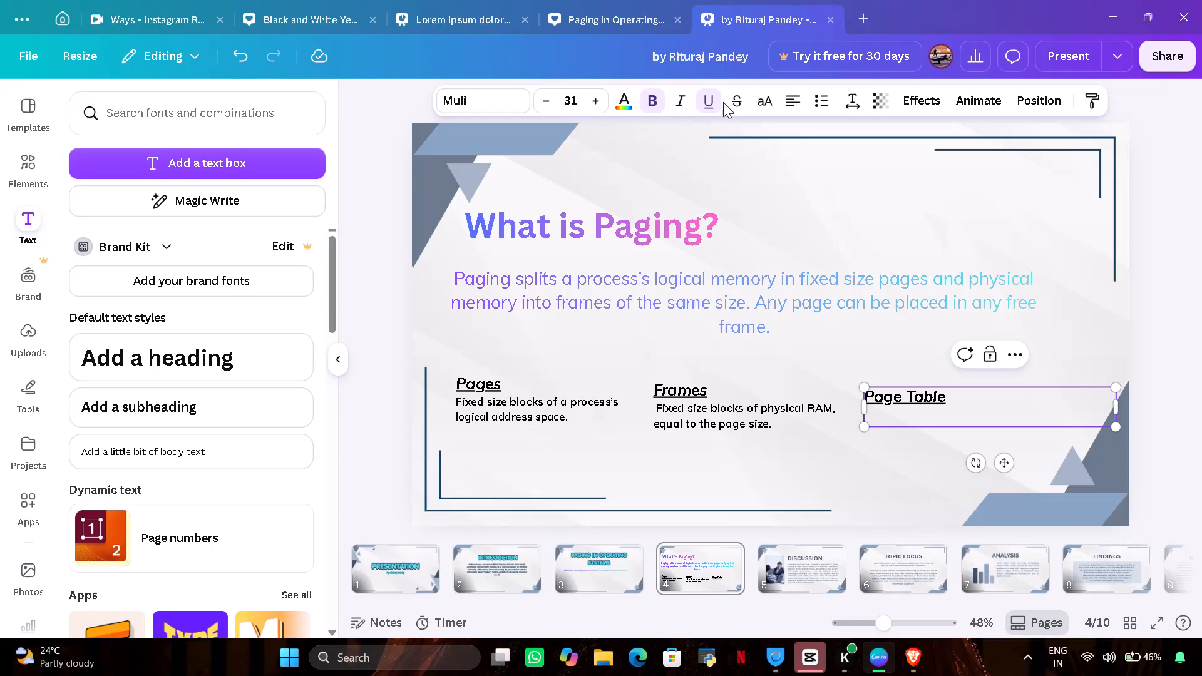
{"action": "left_click", "coordinate": [708, 105]}
{"action": "triple_click", "coordinate": [548, 105]}
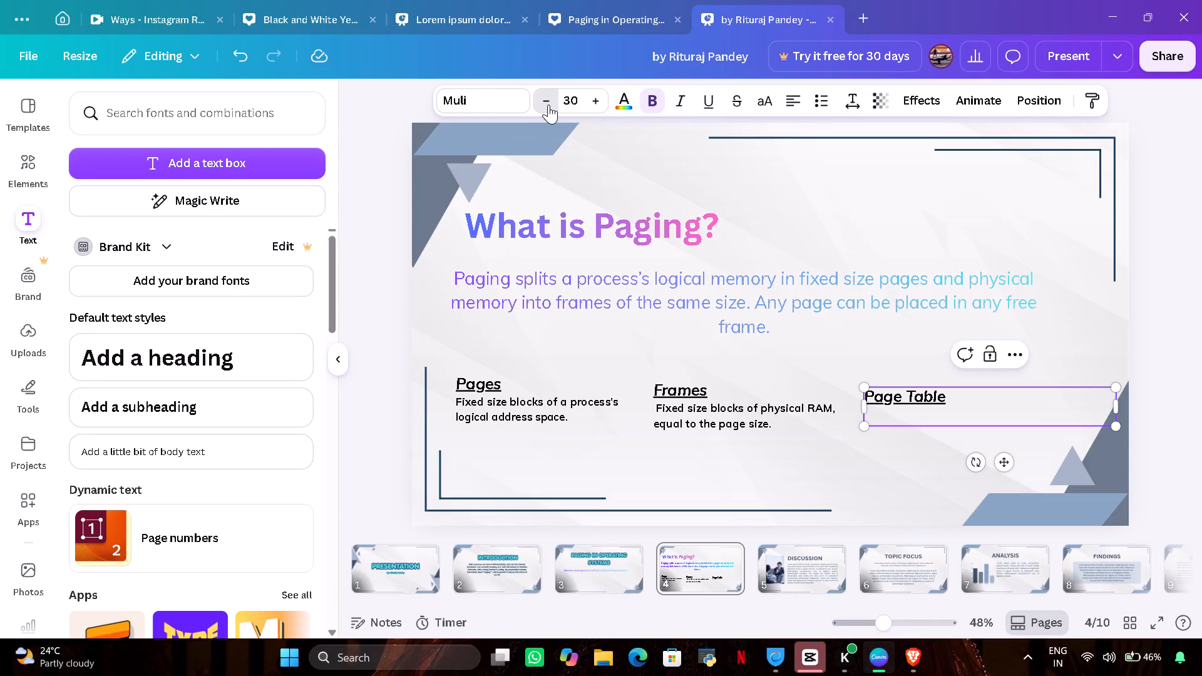
{"action": "triple_click", "coordinate": [548, 105]}
{"action": "triple_click", "coordinate": [548, 105]}
{"action": "left_click", "coordinate": [548, 105]}
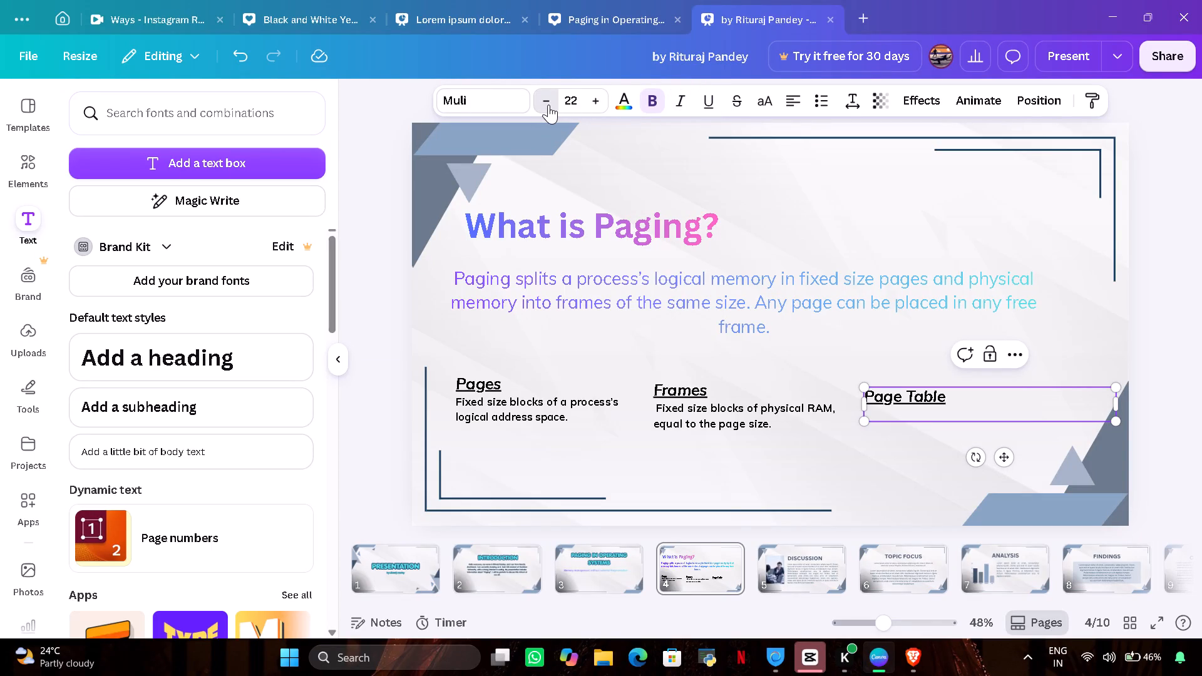
{"action": "left_click", "coordinate": [604, 98]}
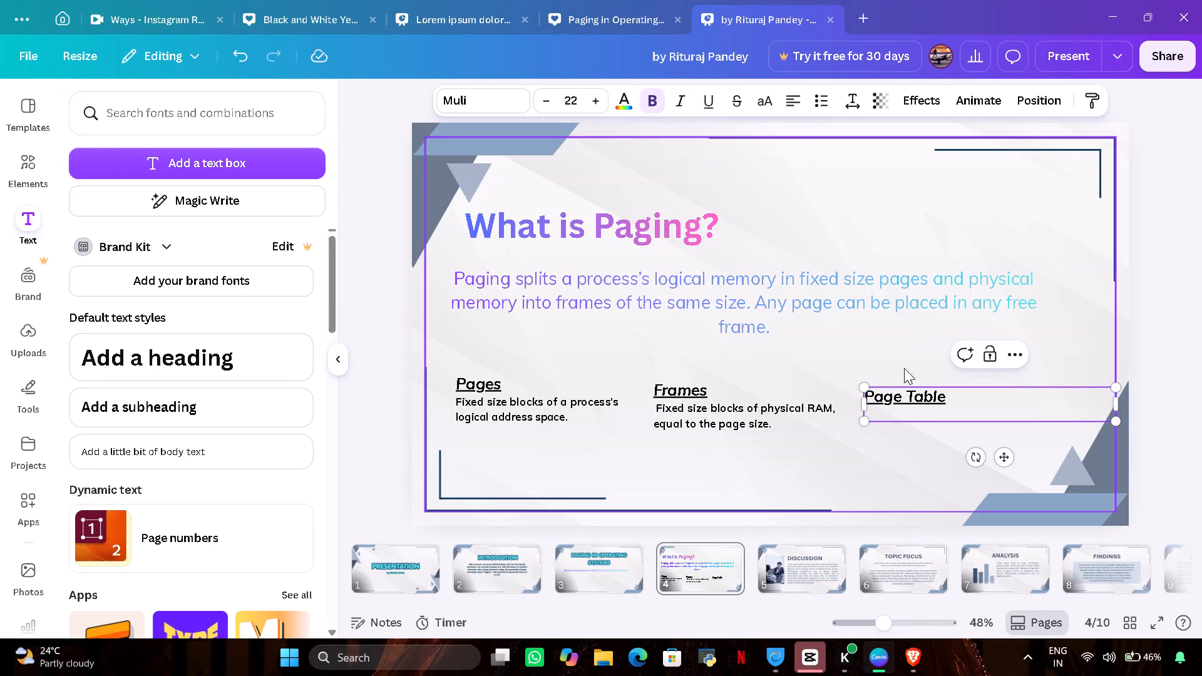
Consult the PDF design's Page table definition and begin the line below the heading with "Per process map".
{"action": "left_click", "coordinate": [640, 10]}
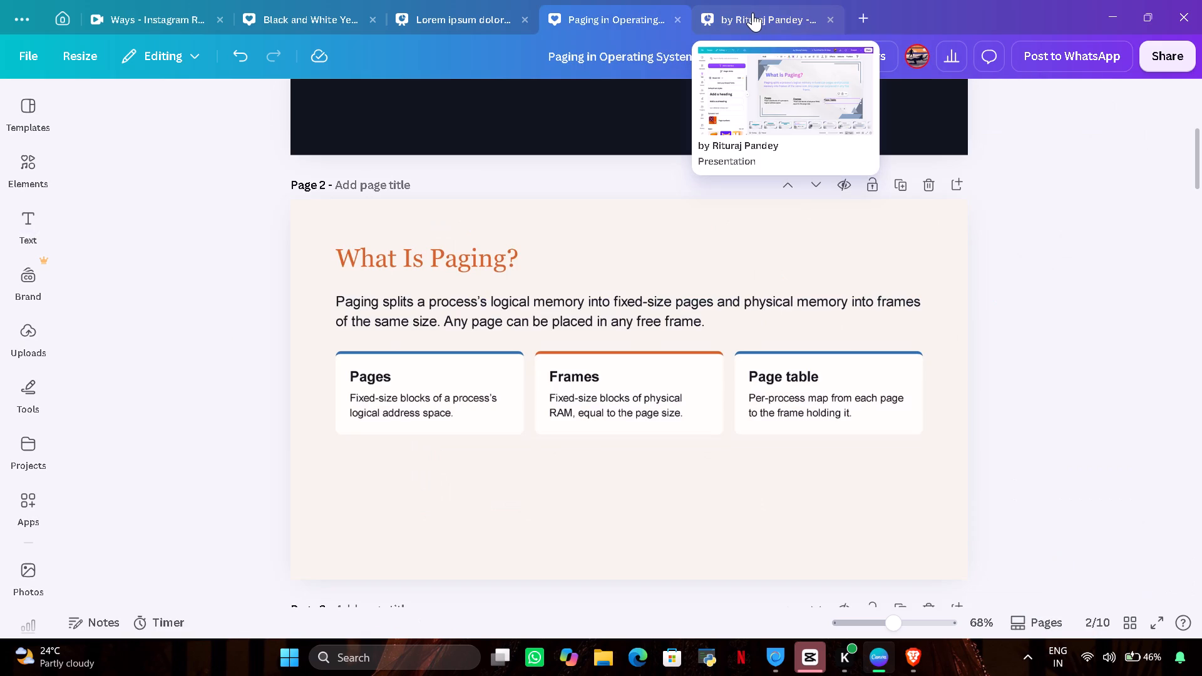
{"action": "left_click", "coordinate": [753, 13]}
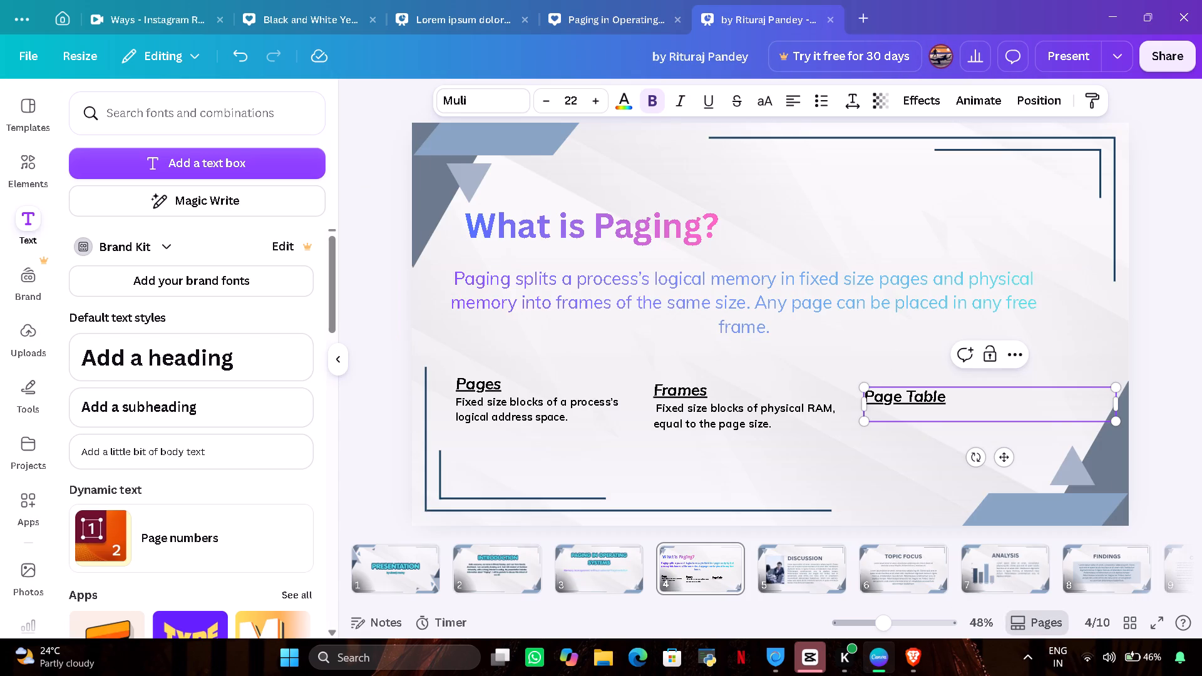
{"action": "left_click", "coordinate": [878, 410]}
{"action": "left_click", "coordinate": [602, 24]}
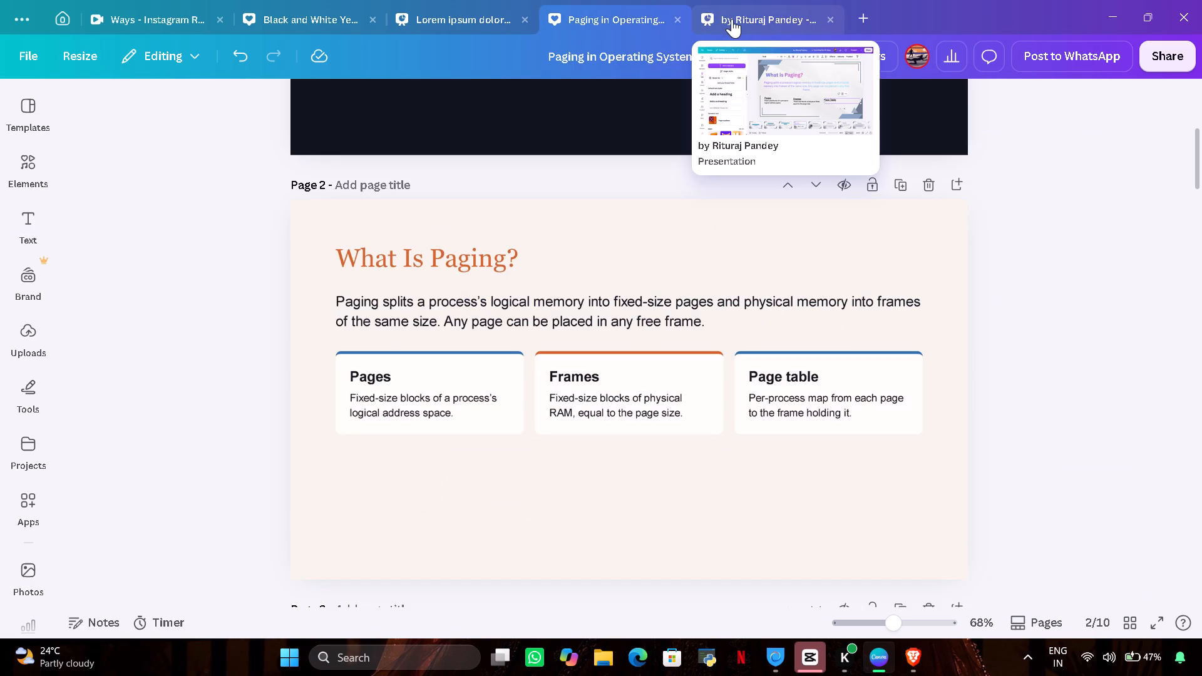
{"action": "left_click", "coordinate": [734, 19]}
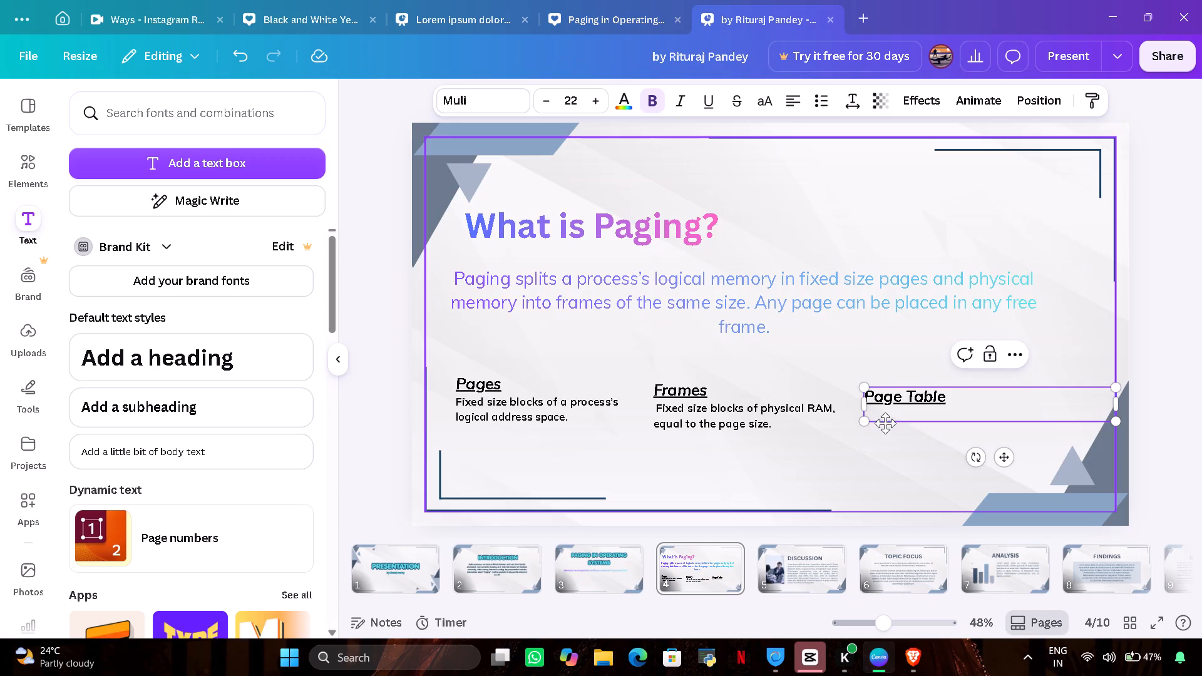
{"action": "left_click", "coordinate": [886, 414]}
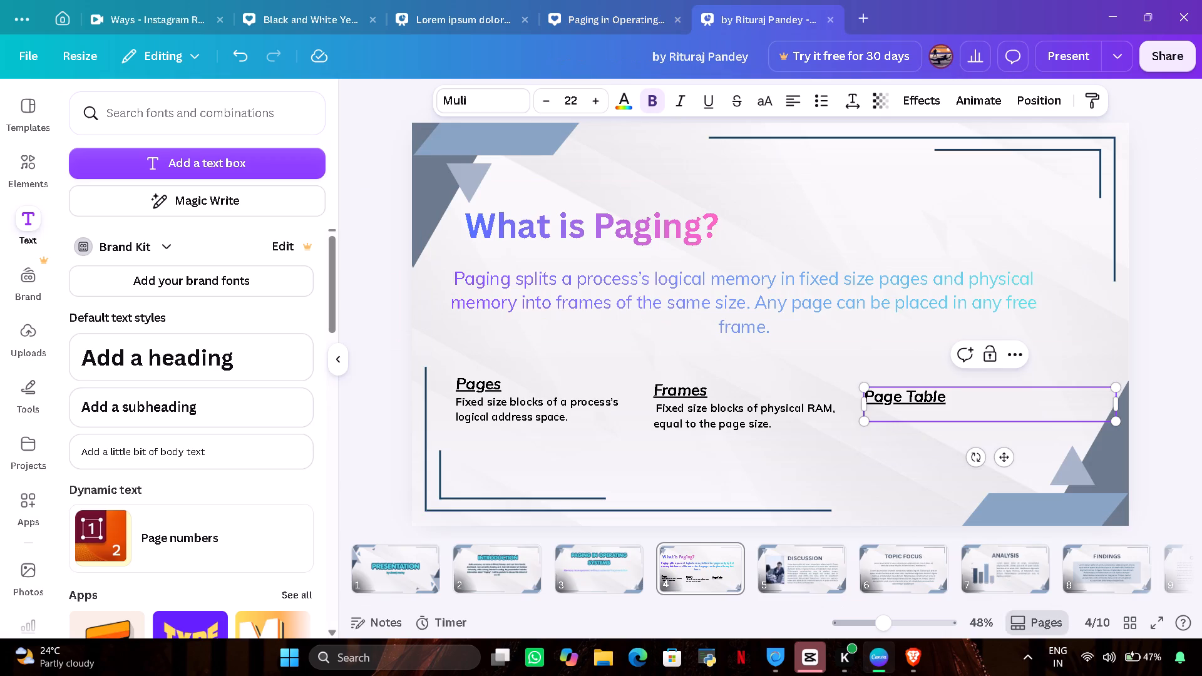
{"action": "type", "text": "Per"}
{"action": "key", "text": "space"}
{"action": "type", "text": "process map"}
Check the PDF wording again, continue the definition with "from each page to", and start a second line with "th".
{"action": "left_click", "coordinate": [612, 22]}
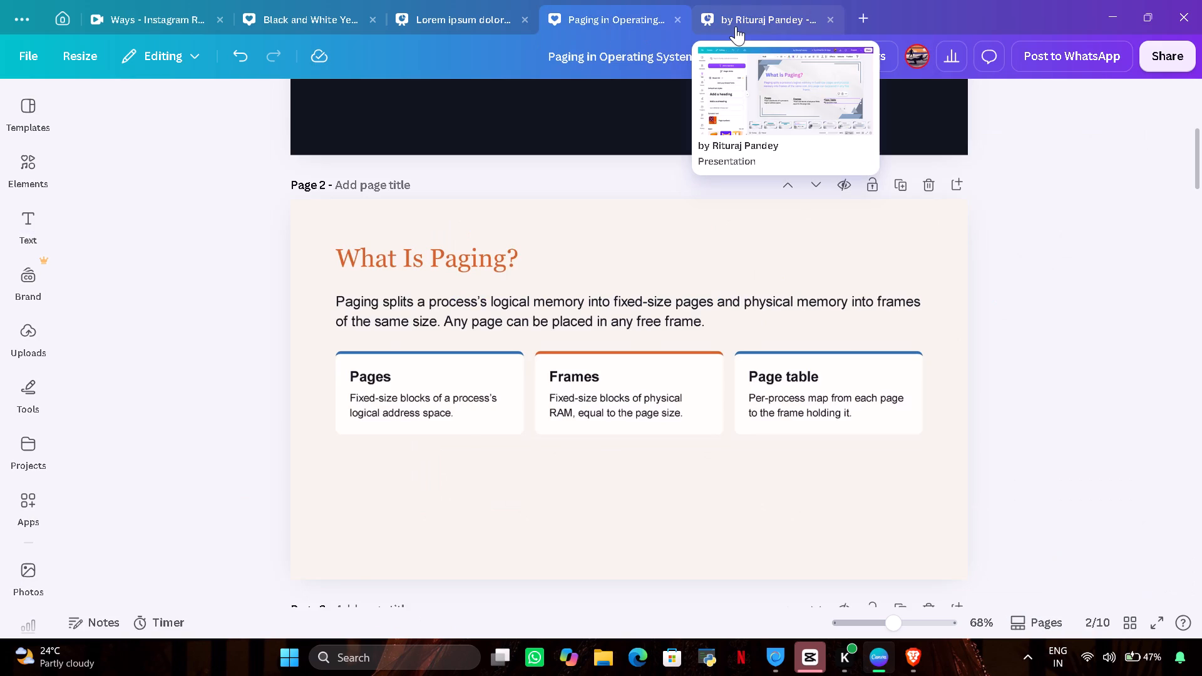
{"action": "left_click", "coordinate": [736, 26]}
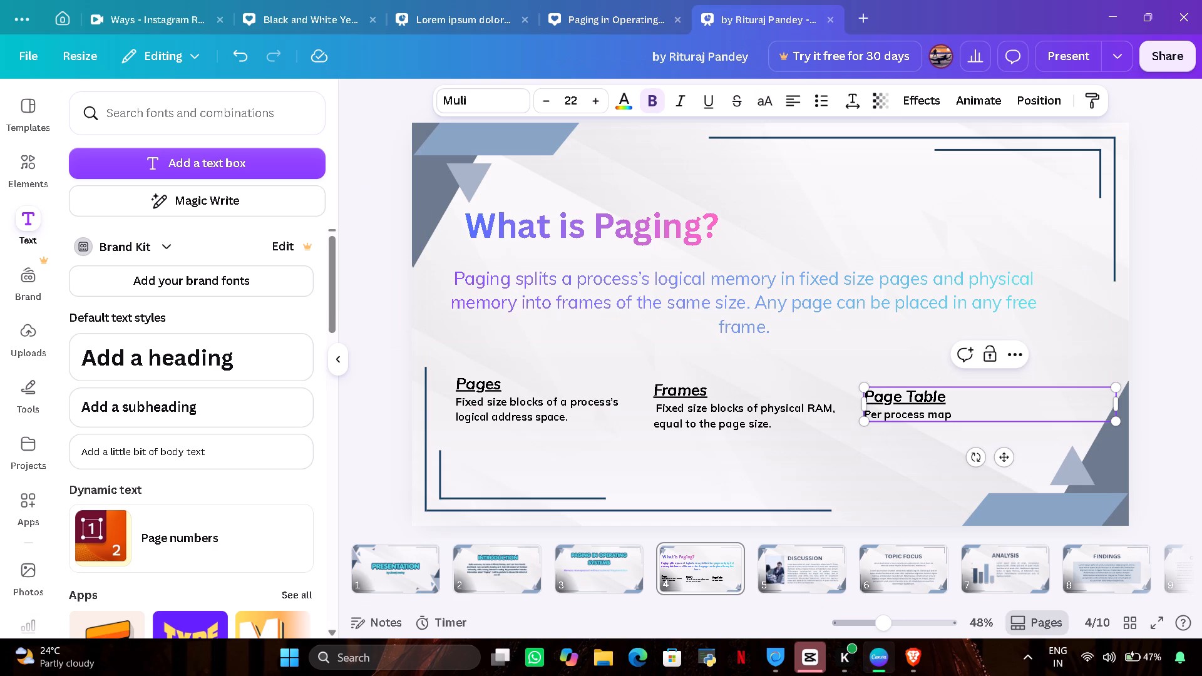
{"action": "key", "text": "space"}
{"action": "type", "text": "fr"}
{"action": "type", "text": "om each page"}
{"action": "key", "text": "space"}
{"action": "type", "text": "to"}
{"action": "key", "text": "Return"}
{"action": "key", "text": "t"}
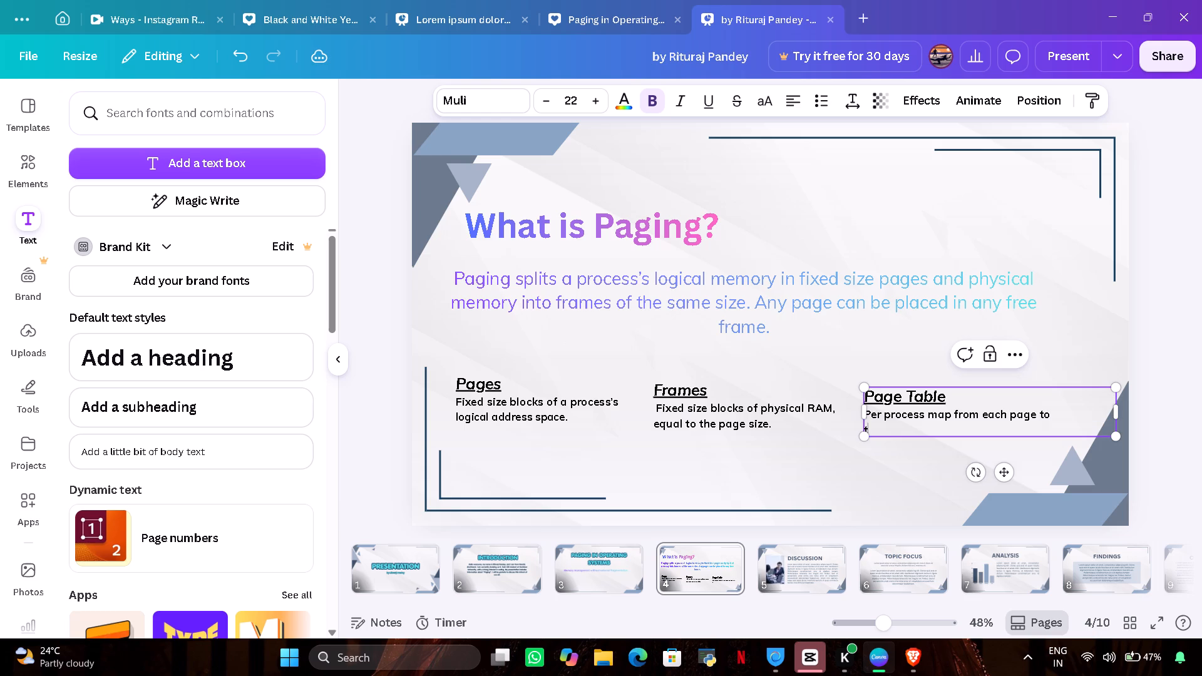
{"action": "type", "text": "hr"}
{"action": "key", "text": "space"}
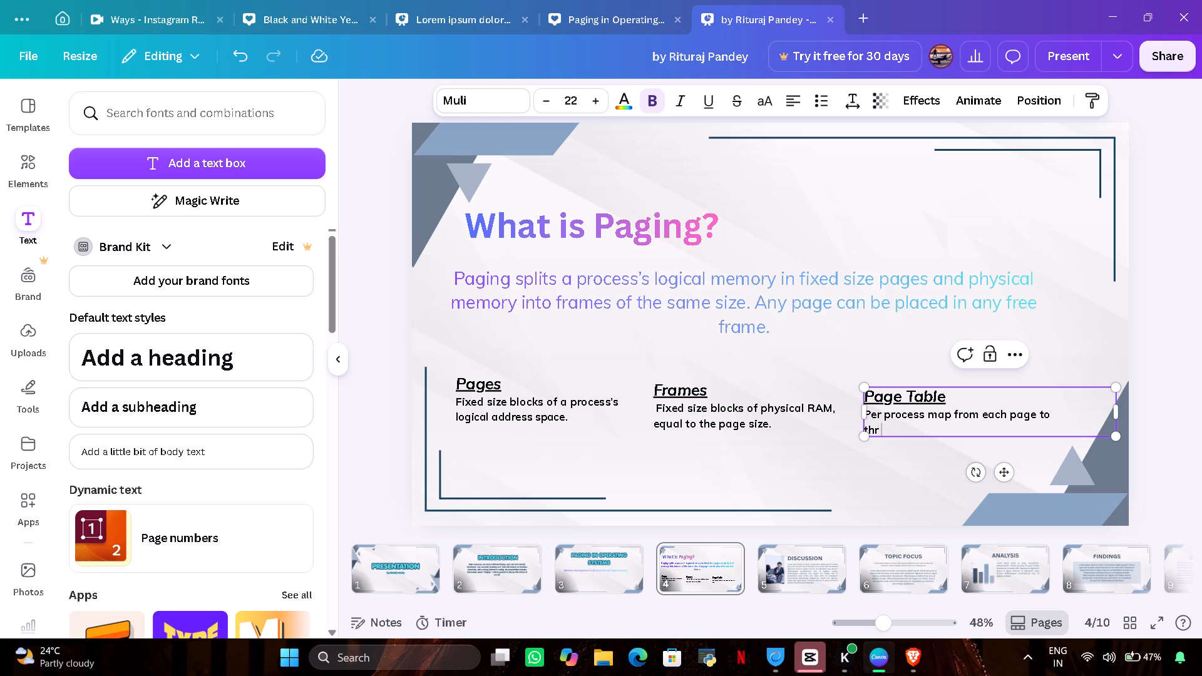
{"action": "key", "text": "BackSpace"}
{"action": "key", "text": "BackSpace"}
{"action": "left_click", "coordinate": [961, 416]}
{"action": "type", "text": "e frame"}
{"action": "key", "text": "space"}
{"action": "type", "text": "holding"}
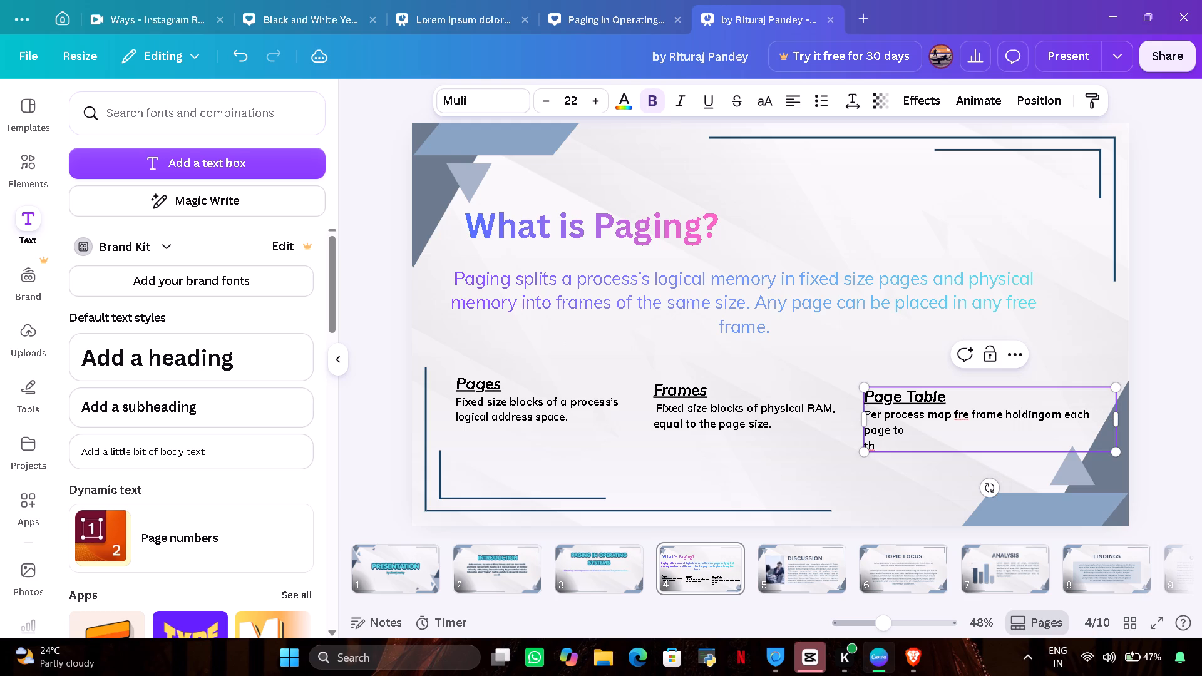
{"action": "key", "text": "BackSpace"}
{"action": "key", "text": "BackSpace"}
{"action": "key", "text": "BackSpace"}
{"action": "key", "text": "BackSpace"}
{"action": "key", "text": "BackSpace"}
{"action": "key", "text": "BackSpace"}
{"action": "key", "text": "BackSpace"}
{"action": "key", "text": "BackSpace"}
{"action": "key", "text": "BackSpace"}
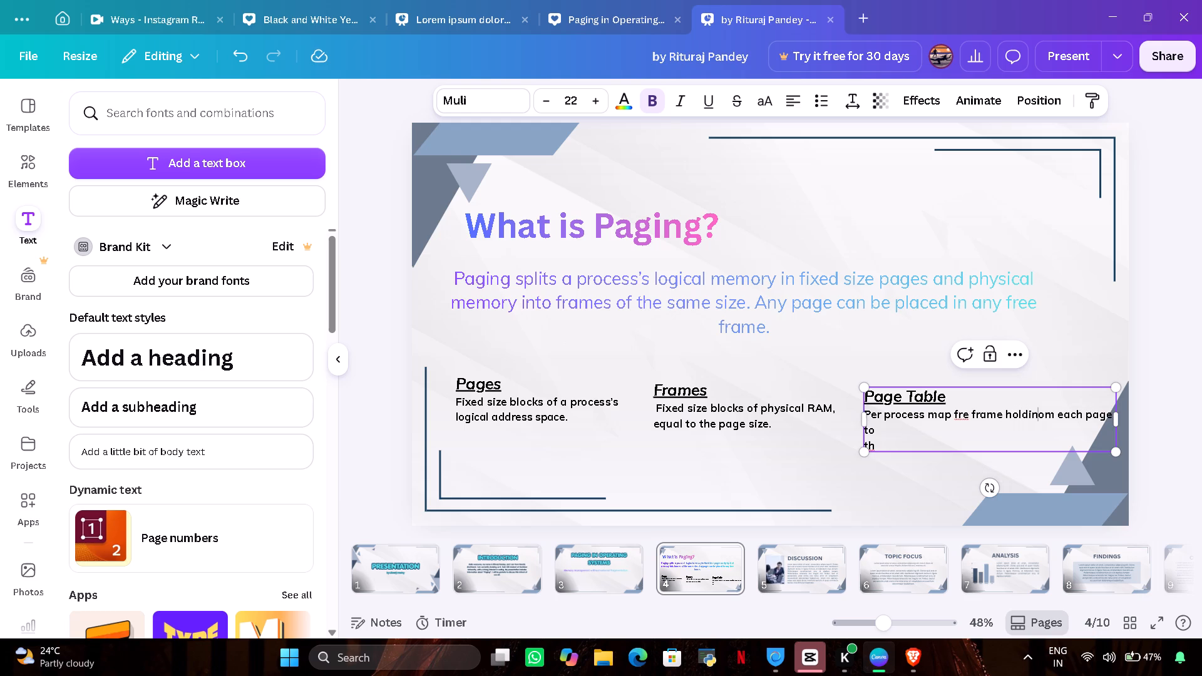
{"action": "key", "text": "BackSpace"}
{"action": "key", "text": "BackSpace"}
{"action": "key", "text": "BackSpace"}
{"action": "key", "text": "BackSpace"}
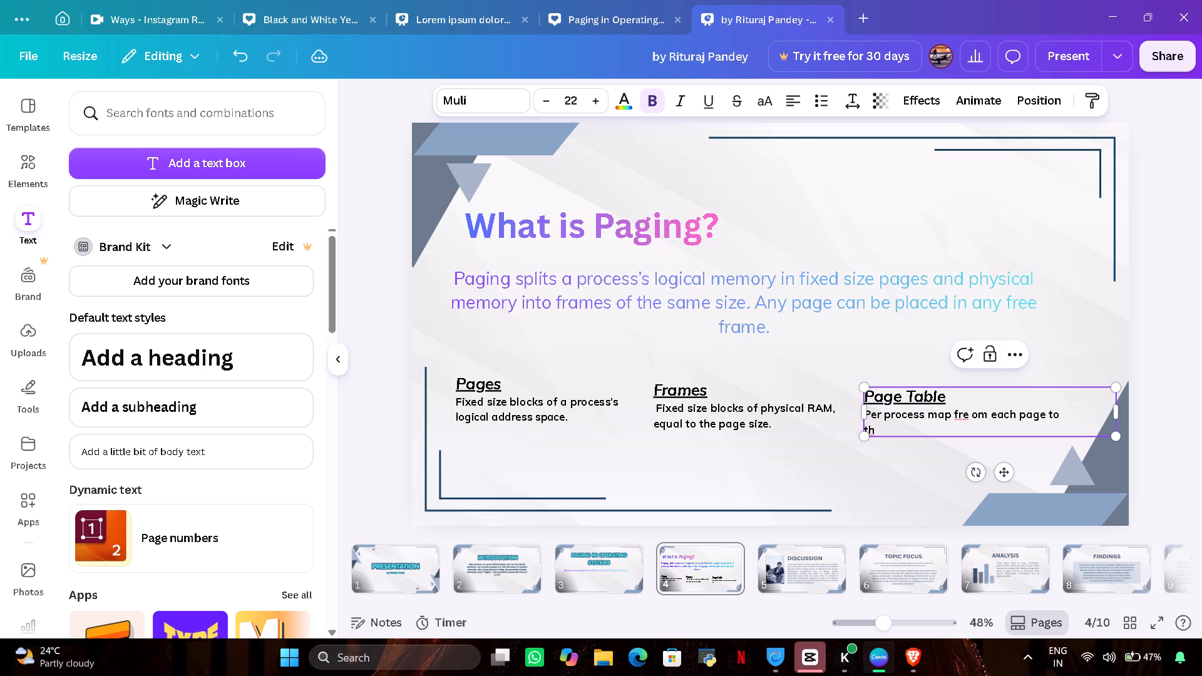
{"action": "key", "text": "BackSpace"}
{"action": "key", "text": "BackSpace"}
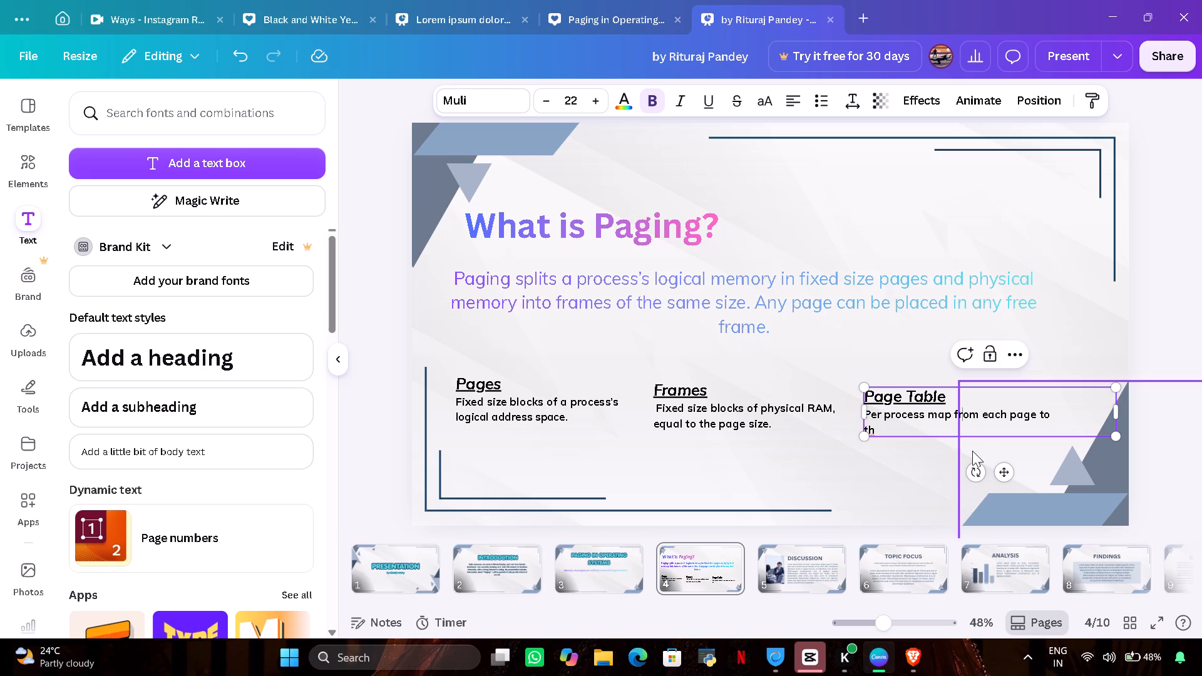
Complete the second line of the Page Table definition as "the frame holding it.".
{"action": "left_click", "coordinate": [947, 427]}
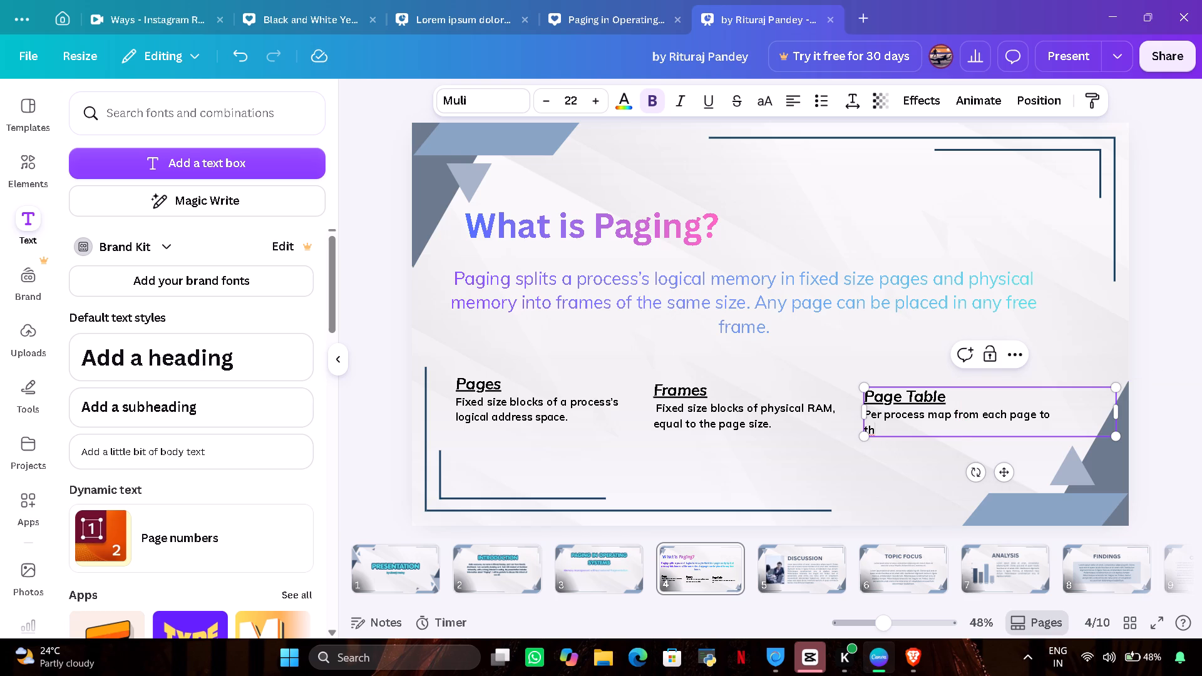
{"action": "type", "text": "e"}
{"action": "key", "text": "space"}
{"action": "type", "text": "frame"}
{"action": "key", "text": "space"}
{"action": "type", "text": "holding it."}
{"action": "left_click", "coordinate": [766, 442]}
{"action": "left_click", "coordinate": [763, 467]}
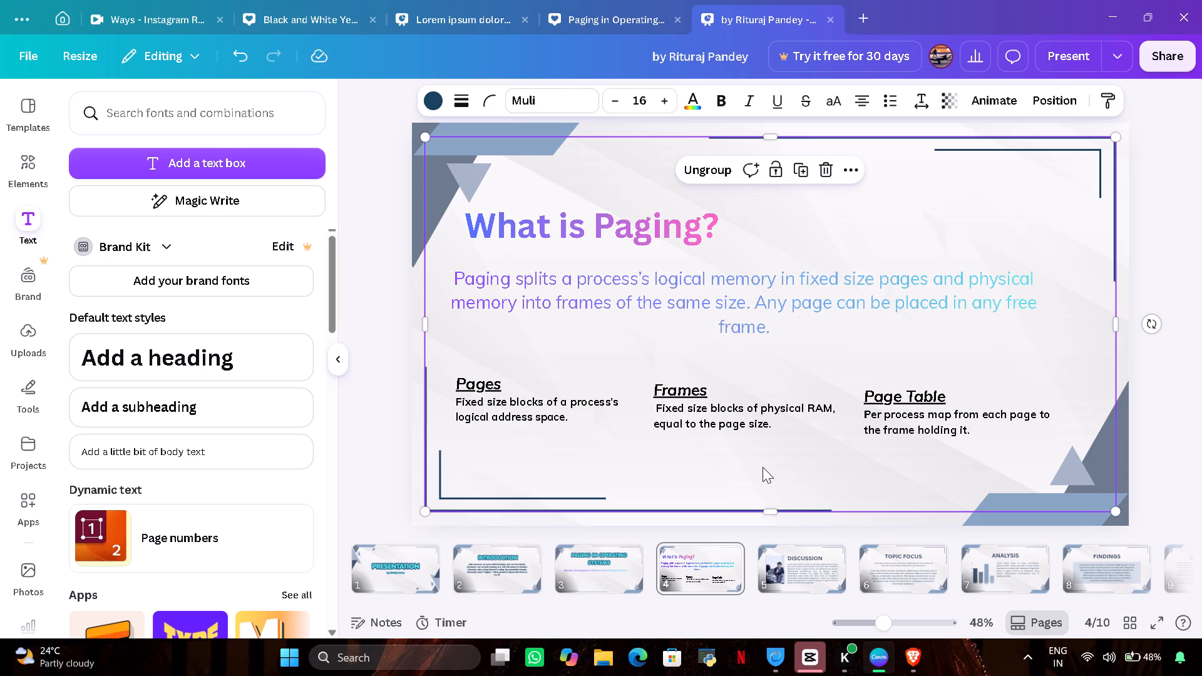
Move the Frames and Page Table blocks up level with the Pages block, centring Frames horizontally on the slide.
{"action": "left_click_drag", "start_coordinate": [737, 410], "coordinate": [729, 405]}
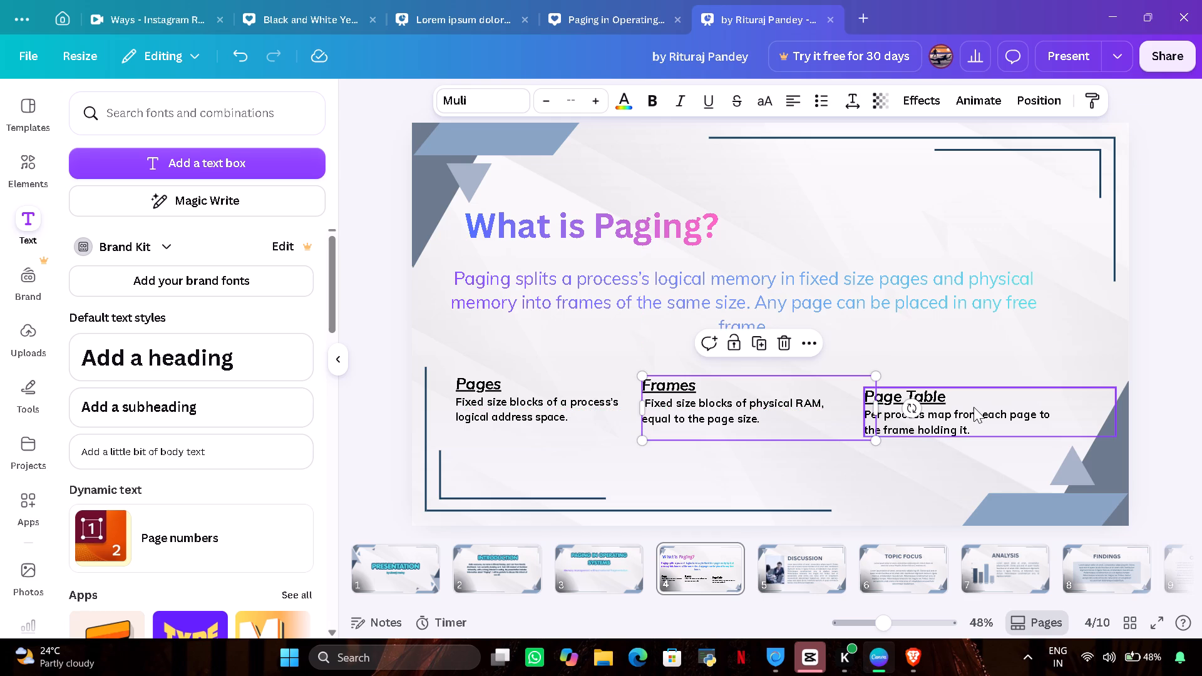
{"action": "left_click_drag", "start_coordinate": [973, 407], "coordinate": [973, 396]}
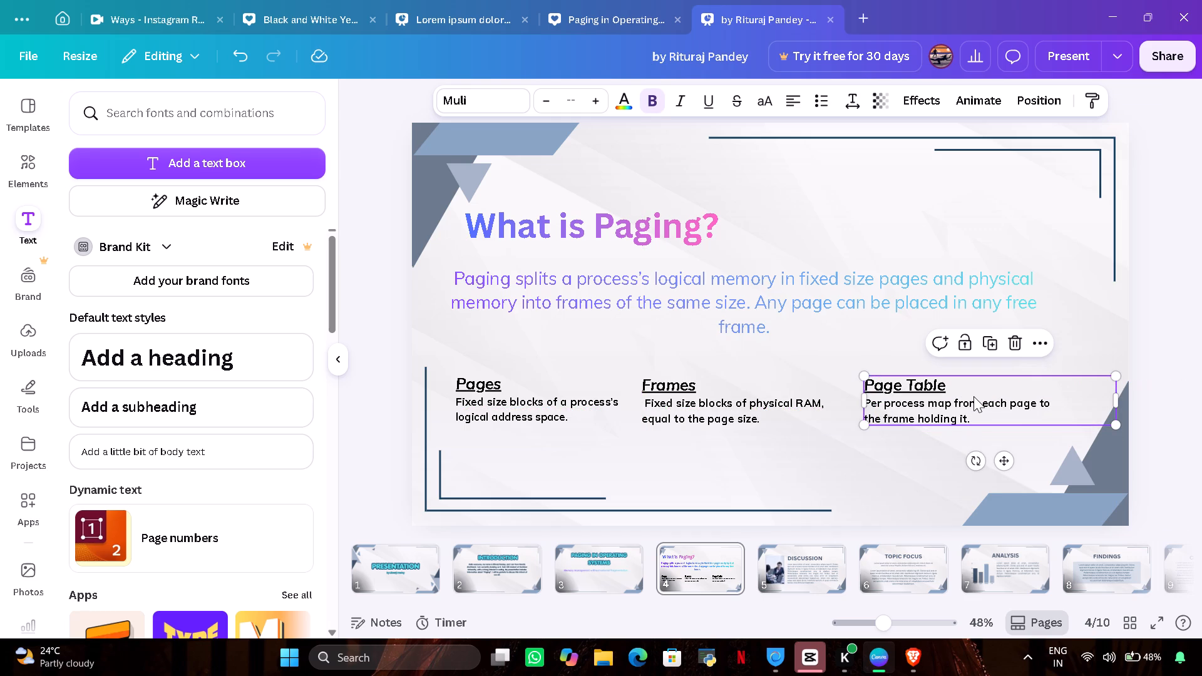
{"action": "left_click", "coordinate": [740, 491]}
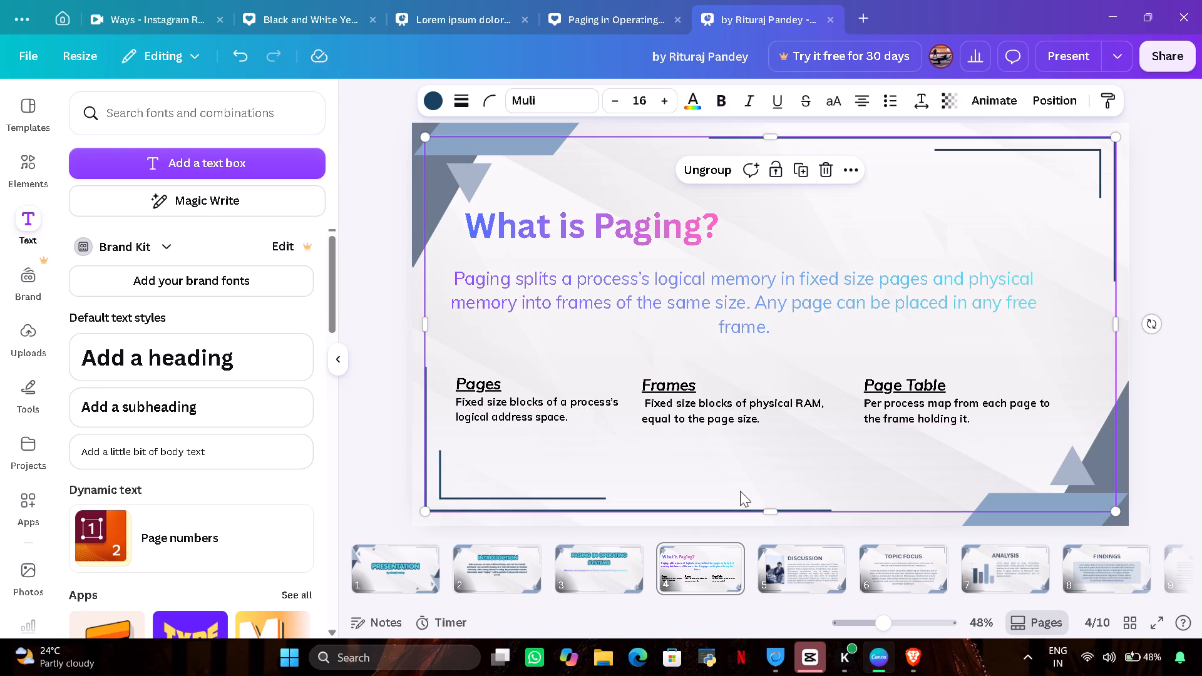
{"action": "left_click_drag", "start_coordinate": [685, 411], "coordinate": [692, 410]}
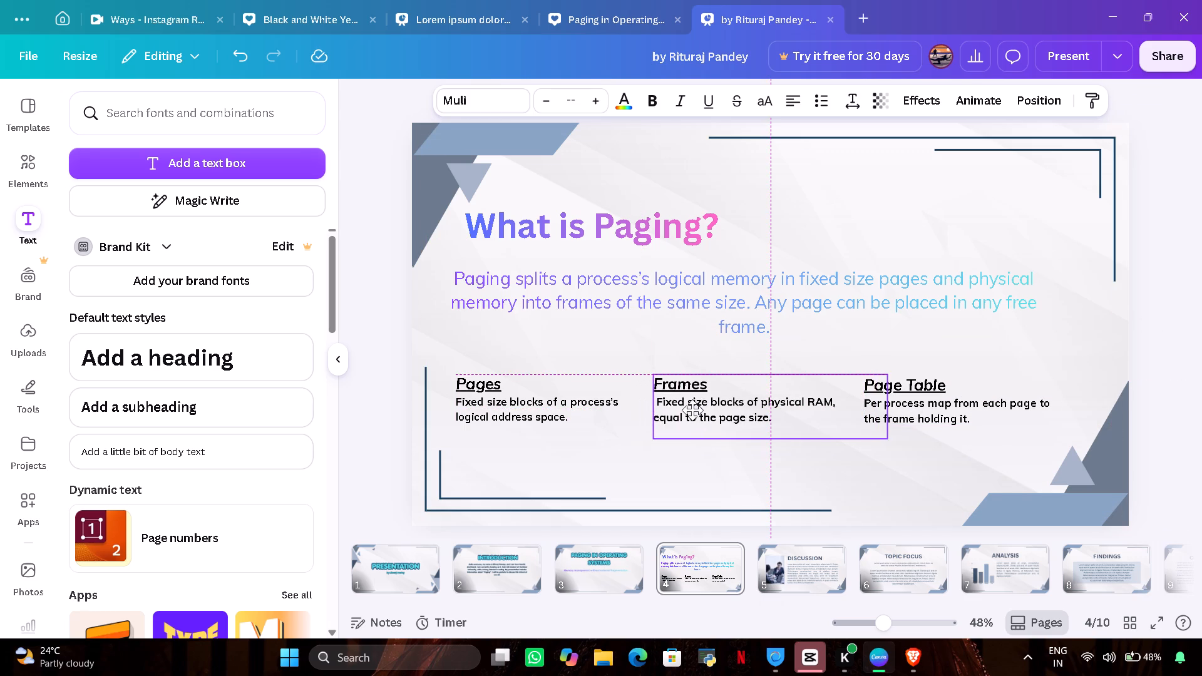
Align the three definition blocks in one level row, shifting Page Table right to the slide edge and Pages slightly left to the margin.
{"action": "left_click_drag", "start_coordinate": [692, 410], "coordinate": [694, 410]}
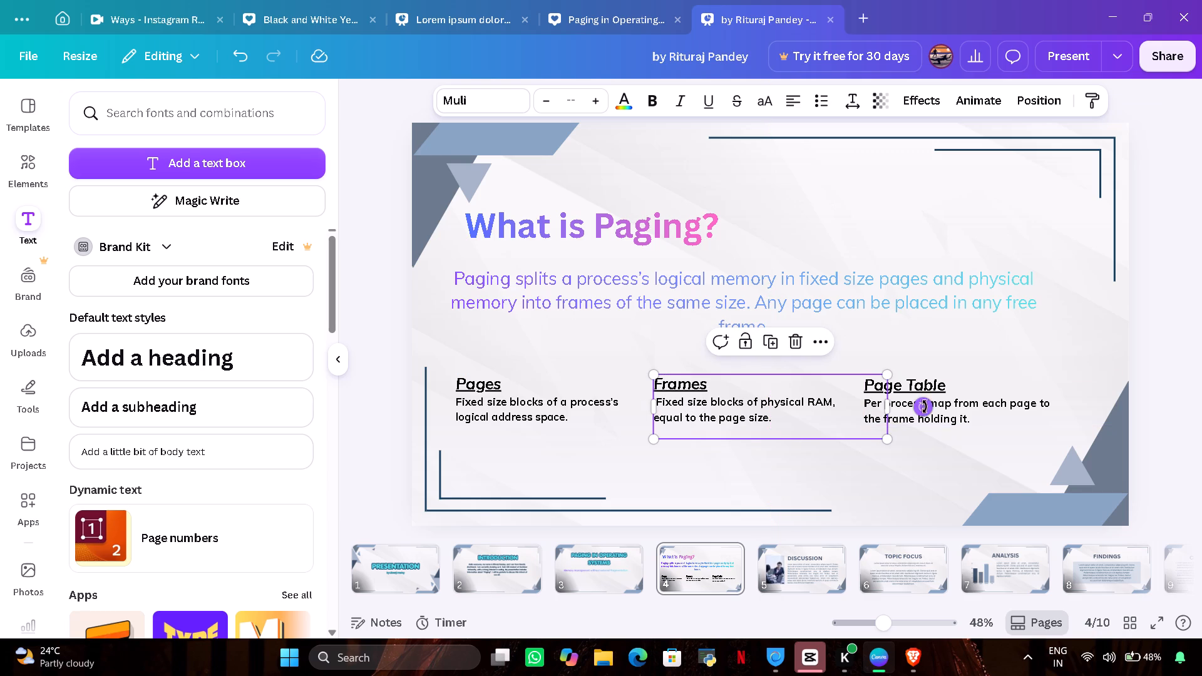
{"action": "left_click_drag", "start_coordinate": [910, 394], "coordinate": [920, 396]}
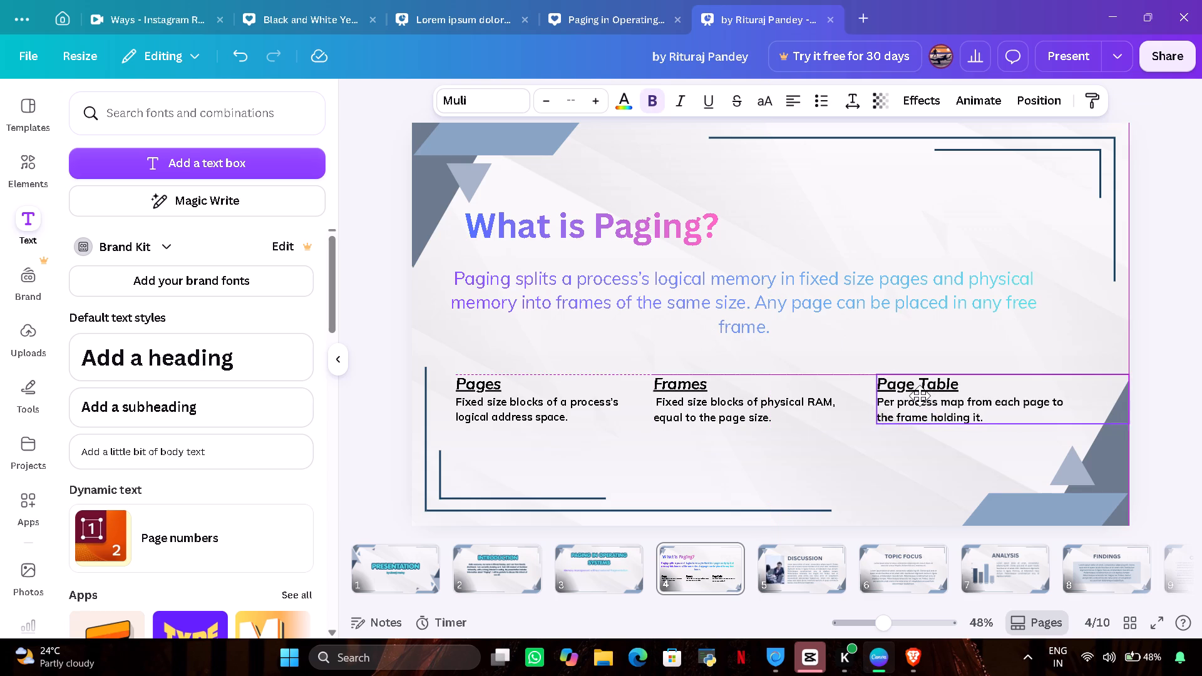
{"action": "left_click_drag", "start_coordinate": [920, 396], "coordinate": [922, 395]}
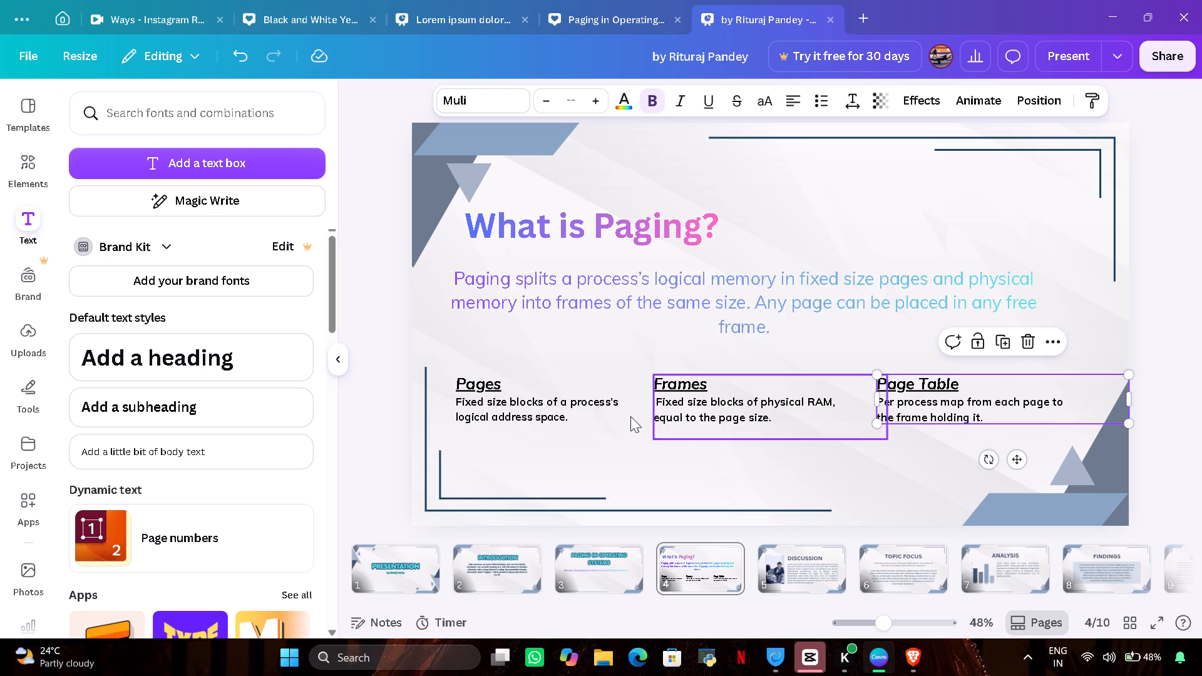
{"action": "left_click", "coordinate": [509, 414]}
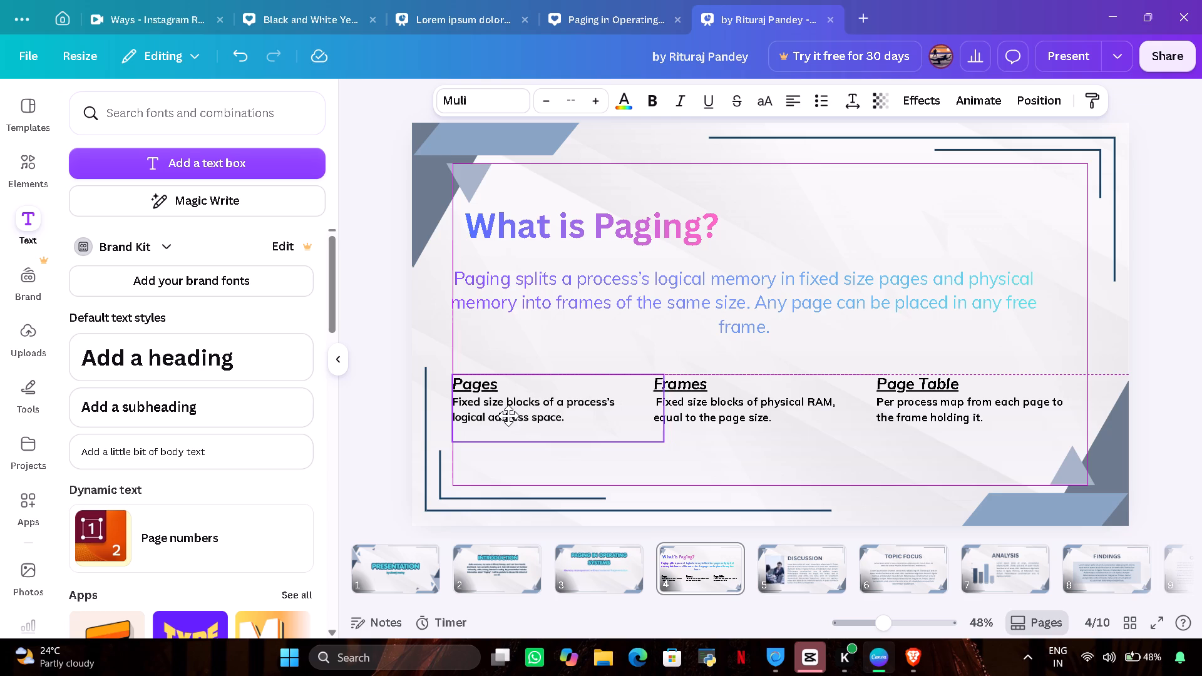
{"action": "left_click", "coordinate": [601, 472]}
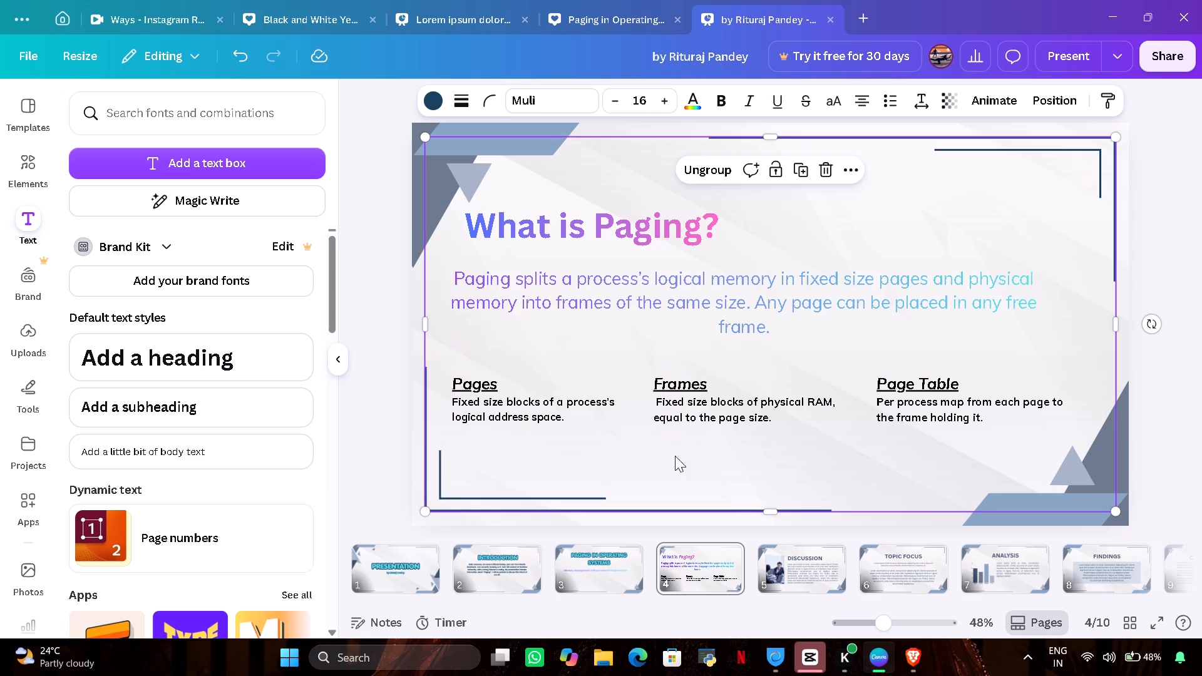
Collapse the text options sidebar to give the slide more room.
{"action": "left_click", "coordinate": [341, 364]}
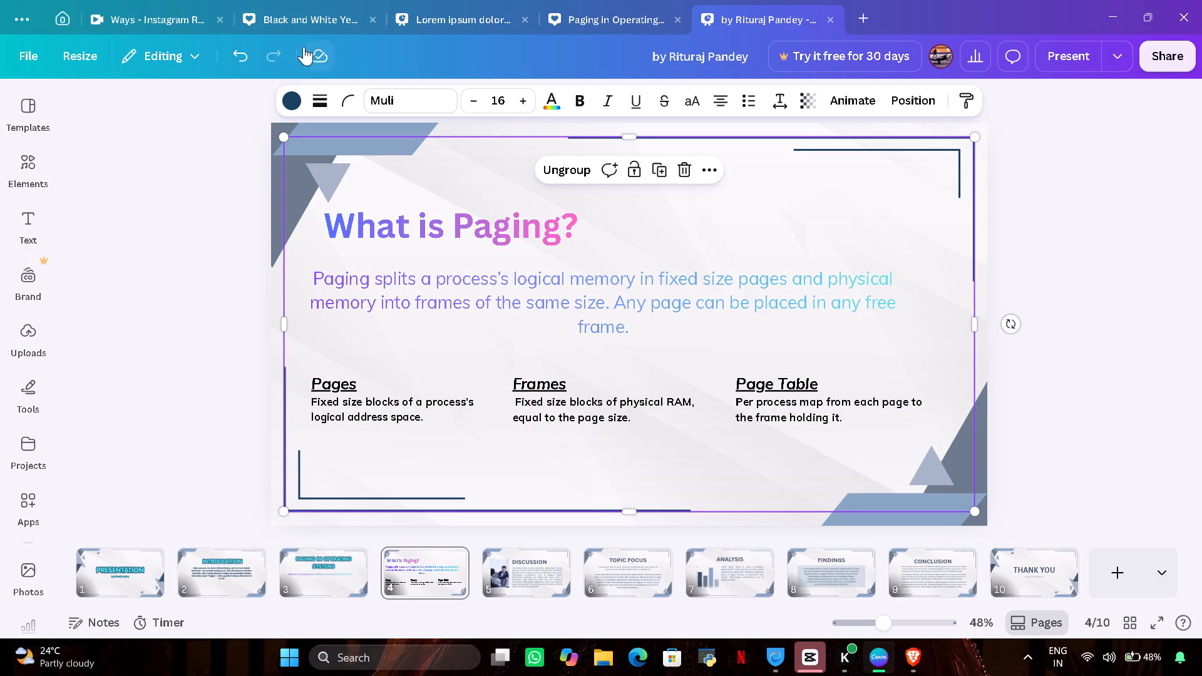